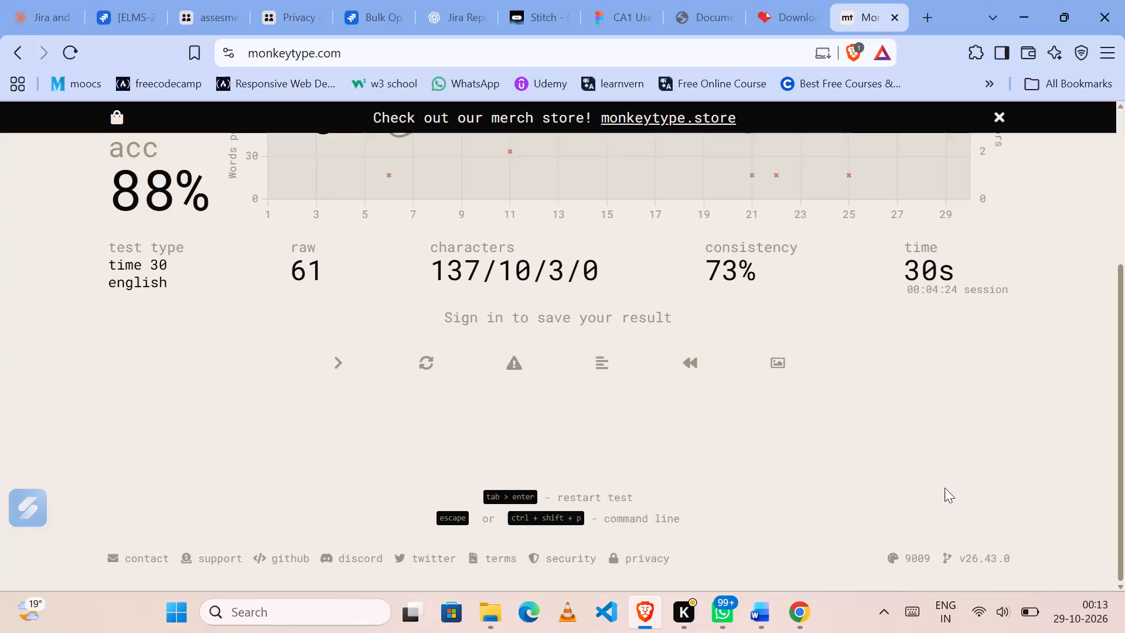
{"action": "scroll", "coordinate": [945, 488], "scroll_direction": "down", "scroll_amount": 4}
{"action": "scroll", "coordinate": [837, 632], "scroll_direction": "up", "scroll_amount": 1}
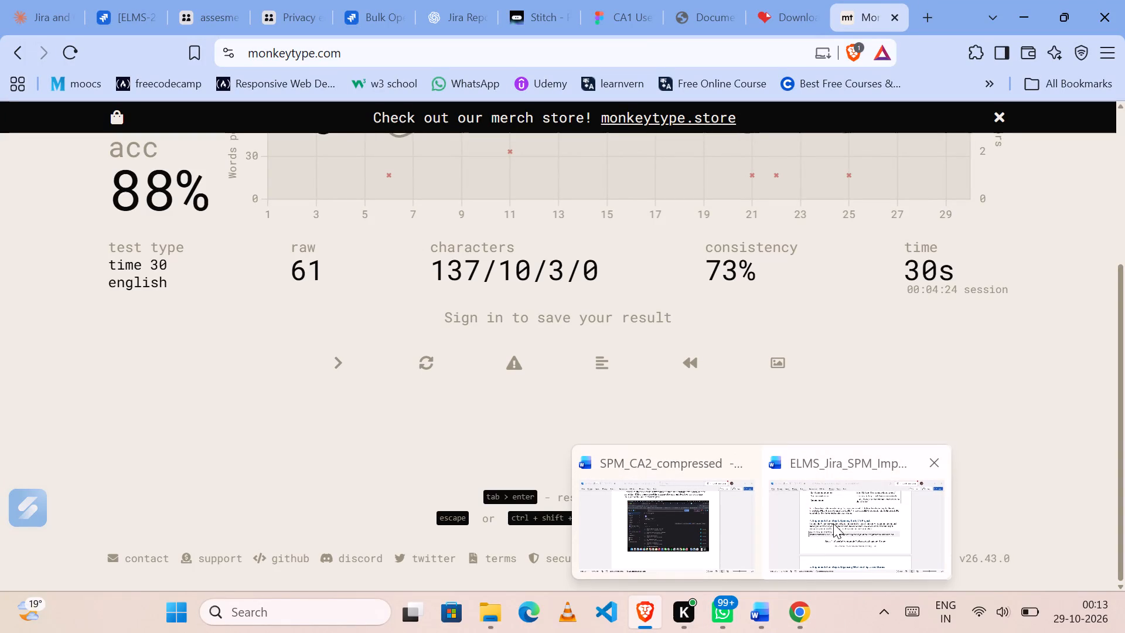
Switch to the ELMS_Jira_SPM_Implementation_Report document in Word and look through its implementation sections back to the Introduction.
{"action": "left_click", "coordinate": [806, 505]}
{"action": "scroll", "coordinate": [806, 505], "scroll_direction": "down", "scroll_amount": 2}
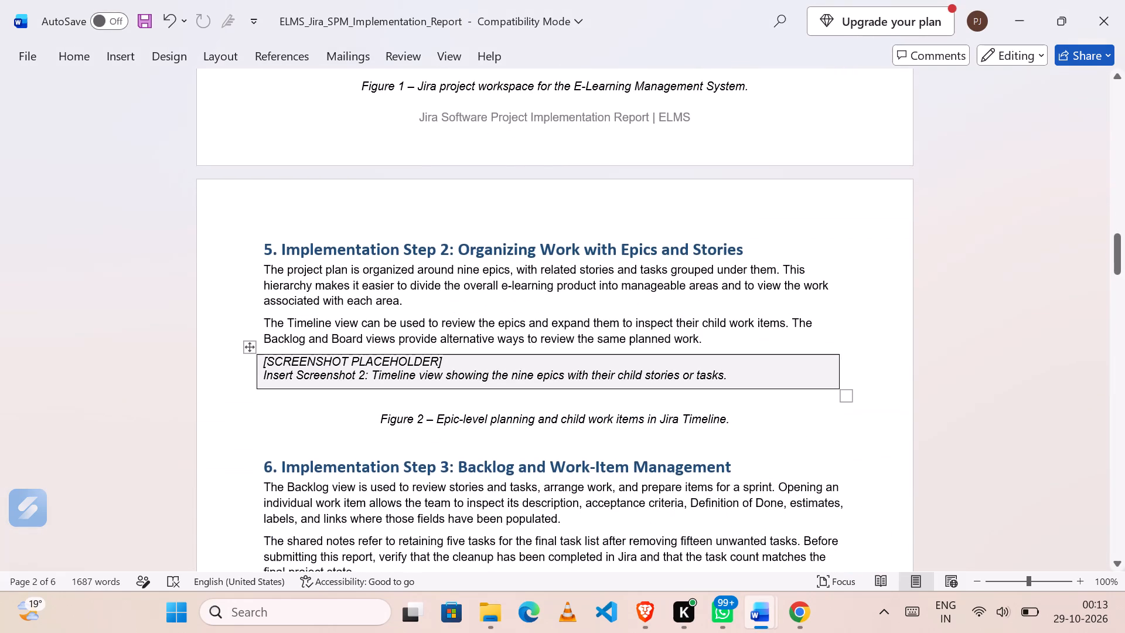
{"action": "left_click", "coordinate": [730, 375]}
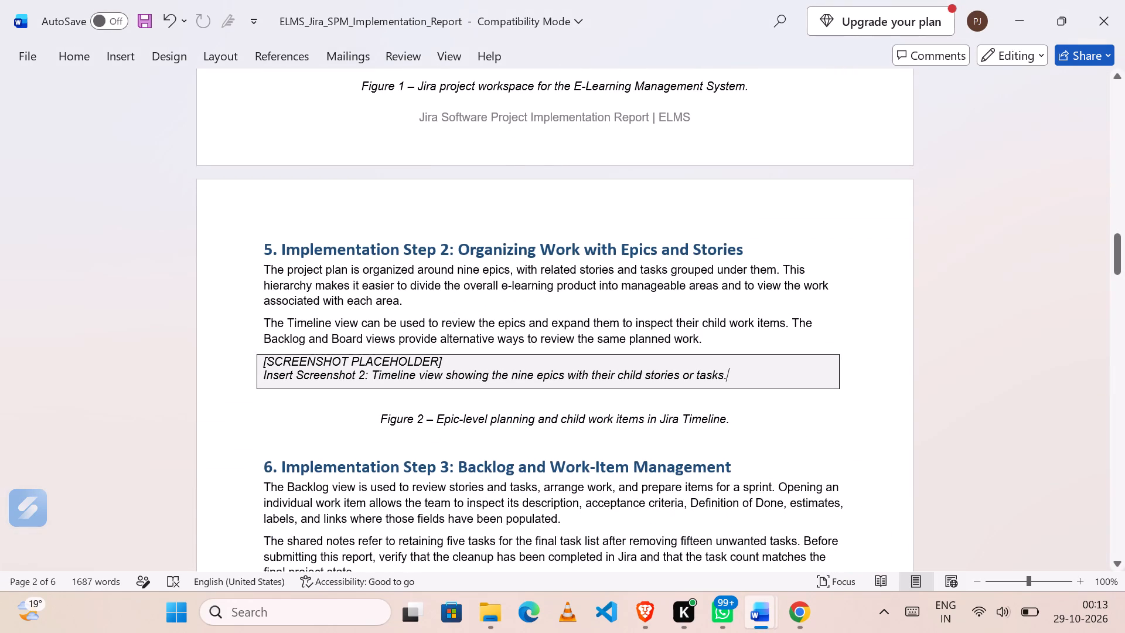
{"action": "left_click", "coordinate": [730, 375]}
{"action": "left_click", "coordinate": [697, 241]}
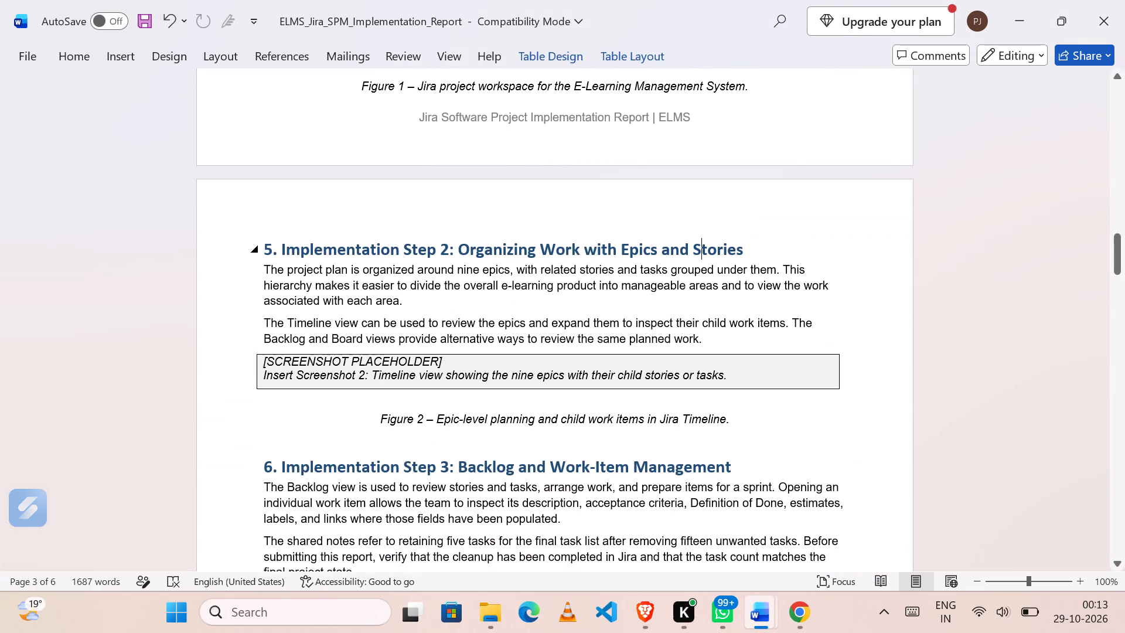
{"action": "scroll", "coordinate": [719, 195], "scroll_direction": "down", "scroll_amount": 1}
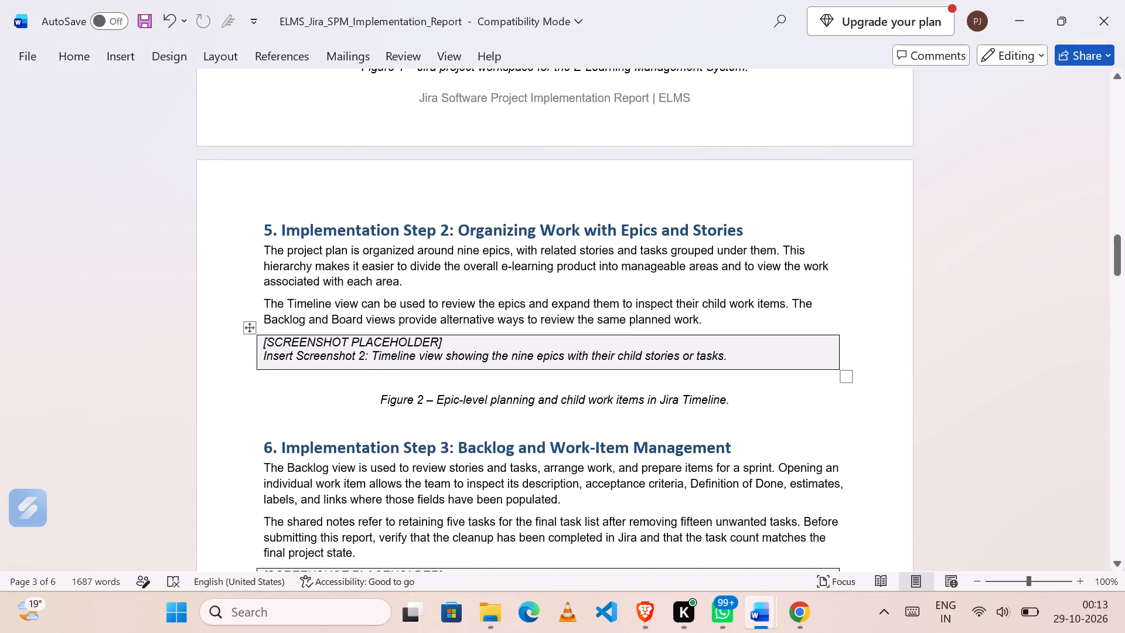
{"action": "scroll", "coordinate": [581, 346], "scroll_direction": "up", "scroll_amount": 6}
{"action": "scroll", "coordinate": [581, 346], "scroll_direction": "down", "scroll_amount": 1}
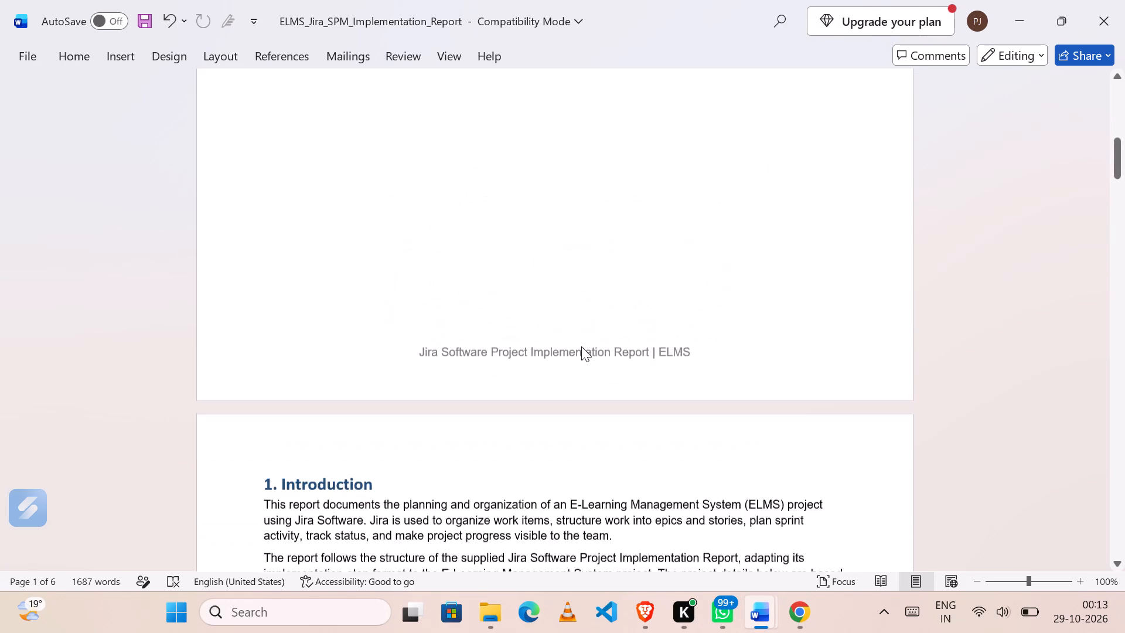
{"action": "scroll", "coordinate": [581, 346], "scroll_direction": "down", "scroll_amount": 2}
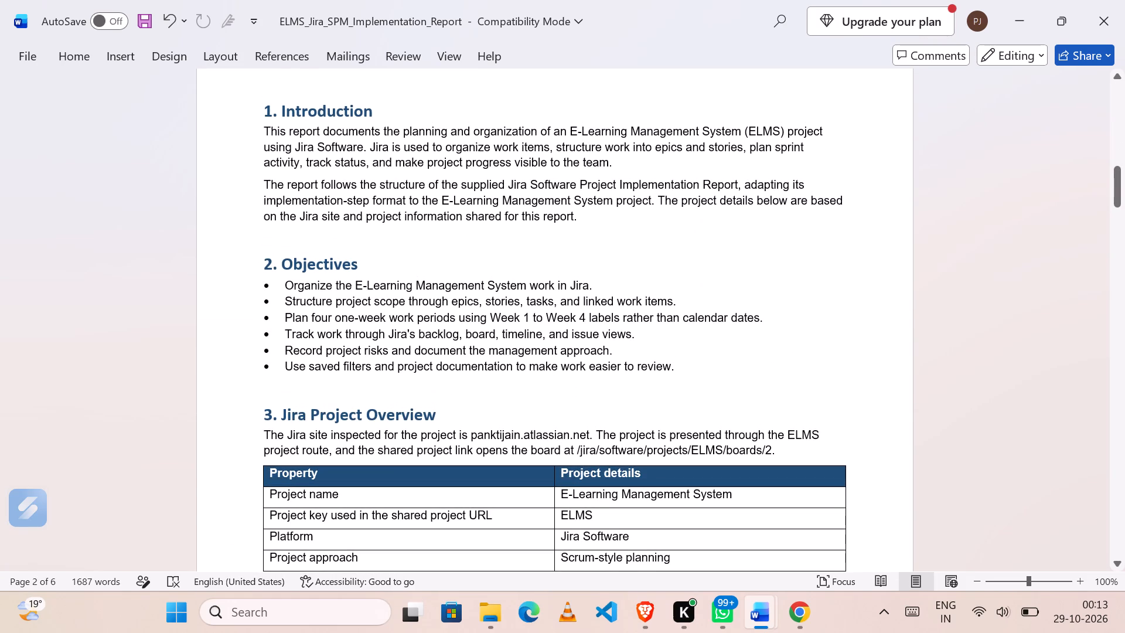
Justify the two paragraphs of body text under the 1. Introduction heading.
{"action": "left_click_drag", "start_coordinate": [262, 132], "coordinate": [553, 155]}
{"action": "scroll", "coordinate": [500, 148], "scroll_direction": "right", "scroll_amount": 1}
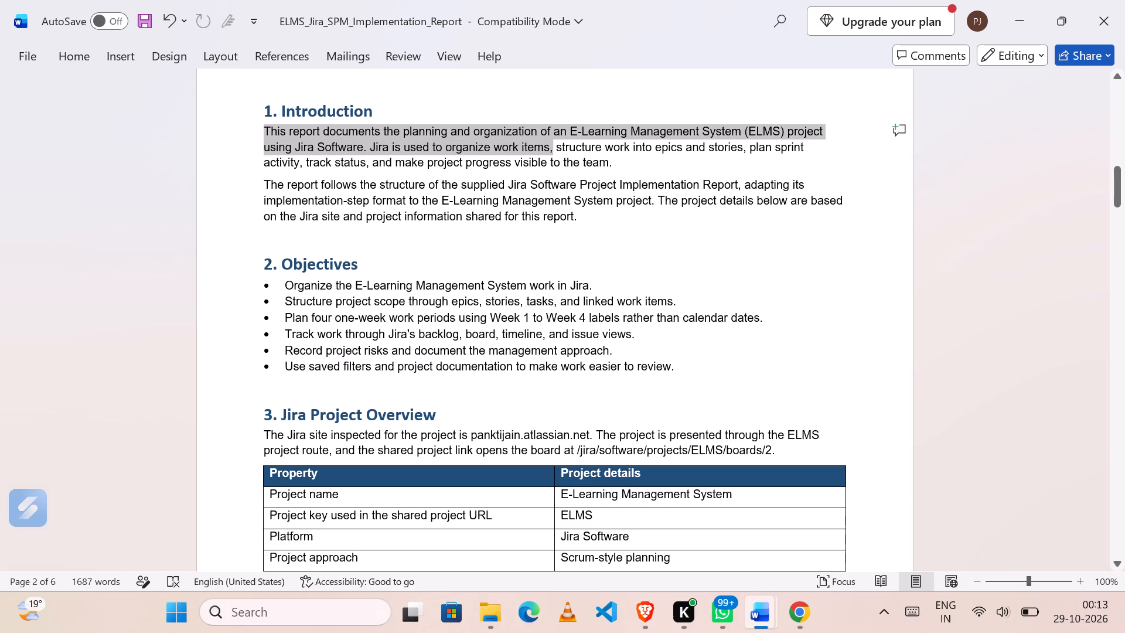
{"action": "scroll", "coordinate": [553, 155], "scroll_direction": "right", "scroll_amount": 1}
{"action": "left_click_drag", "start_coordinate": [553, 155], "coordinate": [640, 236]}
{"action": "scroll", "coordinate": [671, 177], "scroll_direction": "right", "scroll_amount": 1}
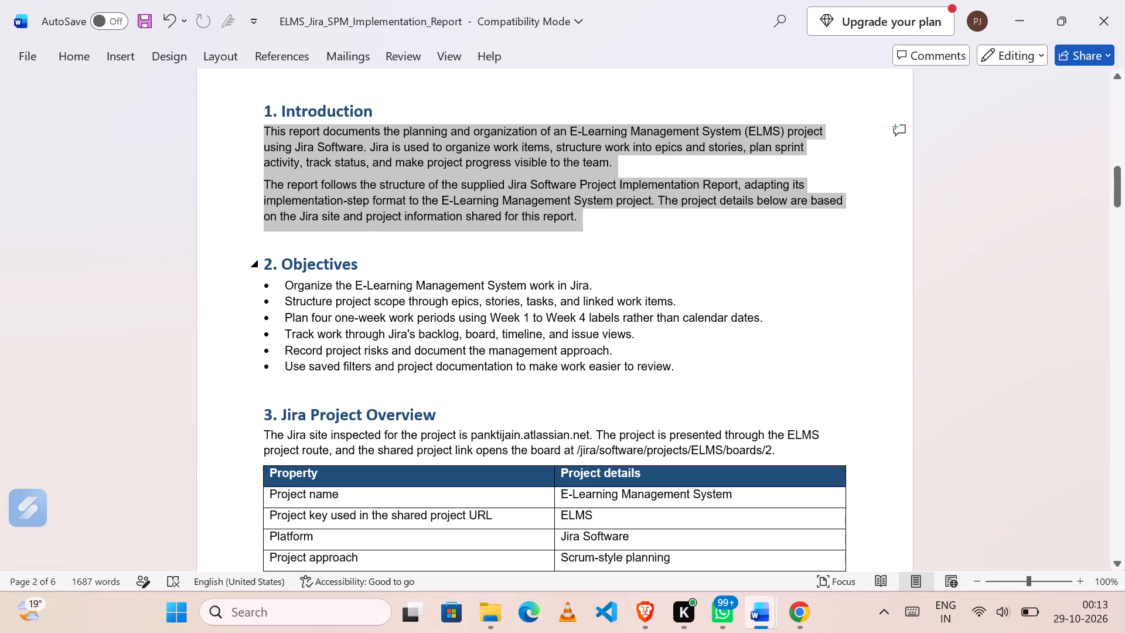
{"action": "left_click_drag", "start_coordinate": [640, 236], "coordinate": [596, 226]}
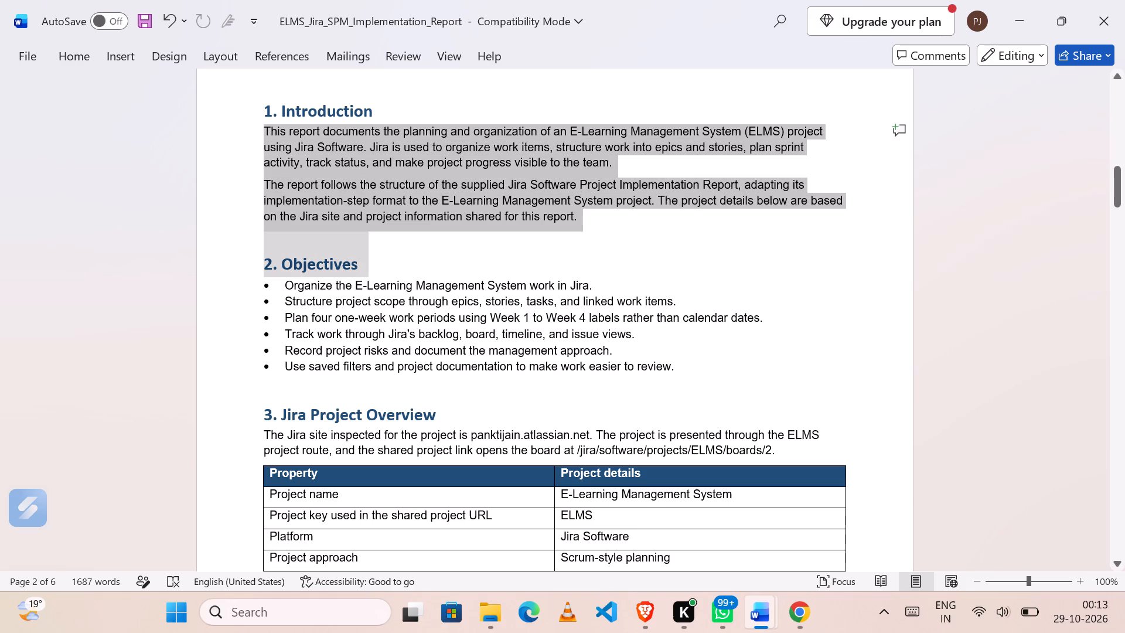
{"action": "left_click_drag", "start_coordinate": [596, 226], "coordinate": [589, 222]}
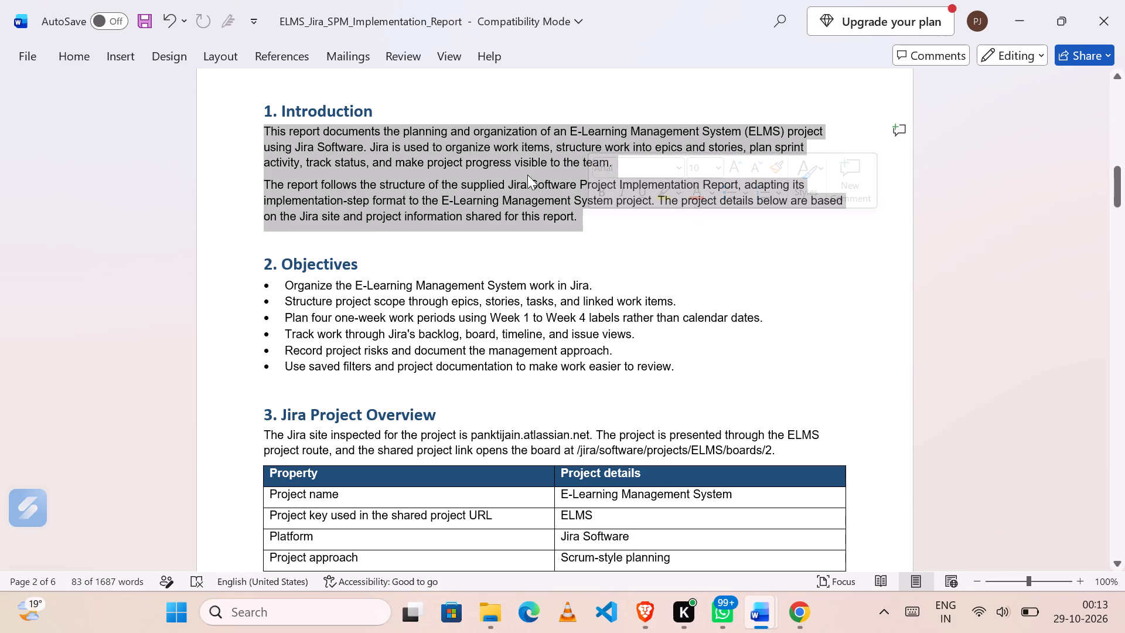
{"action": "left_click", "coordinate": [66, 66]}
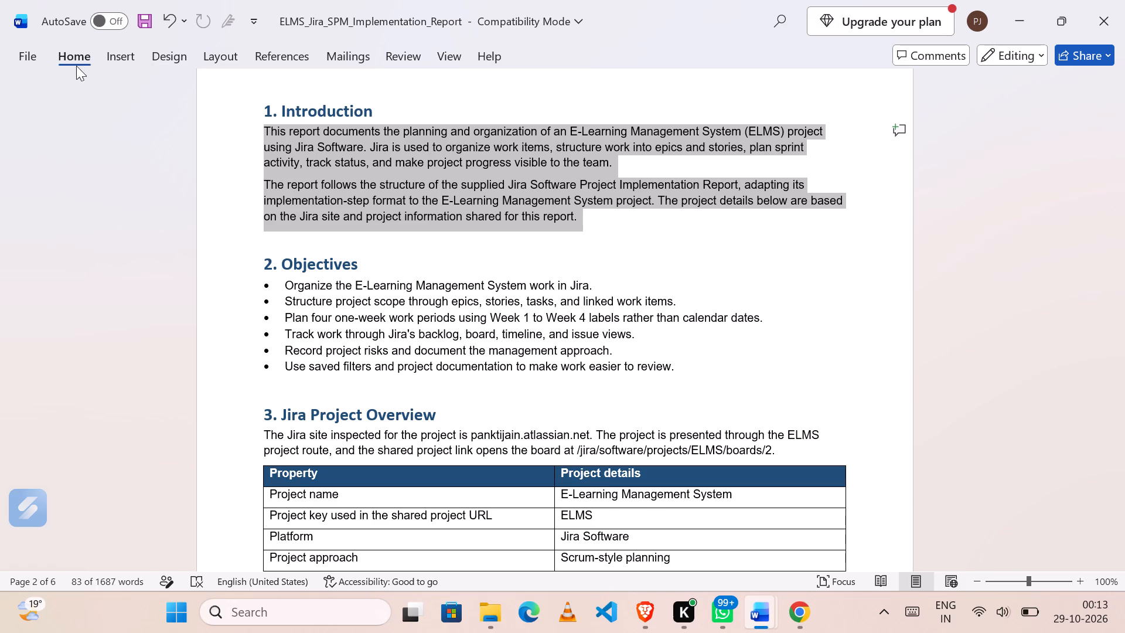
{"action": "left_click", "coordinate": [444, 110]}
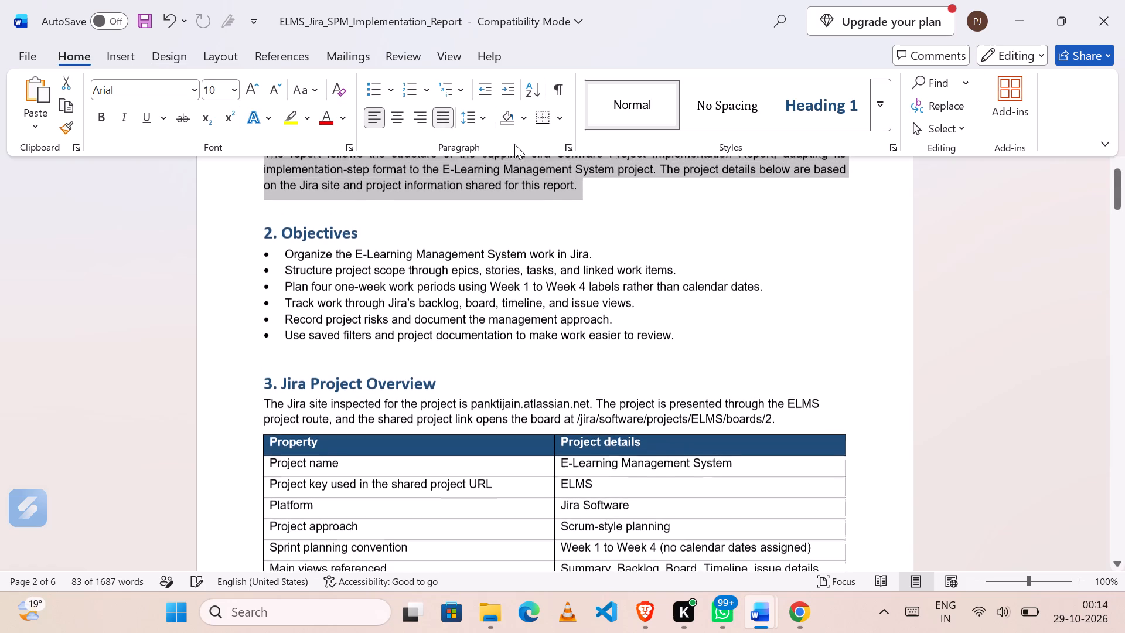
{"action": "left_click", "coordinate": [753, 285]}
{"action": "left_click", "coordinate": [753, 285]}
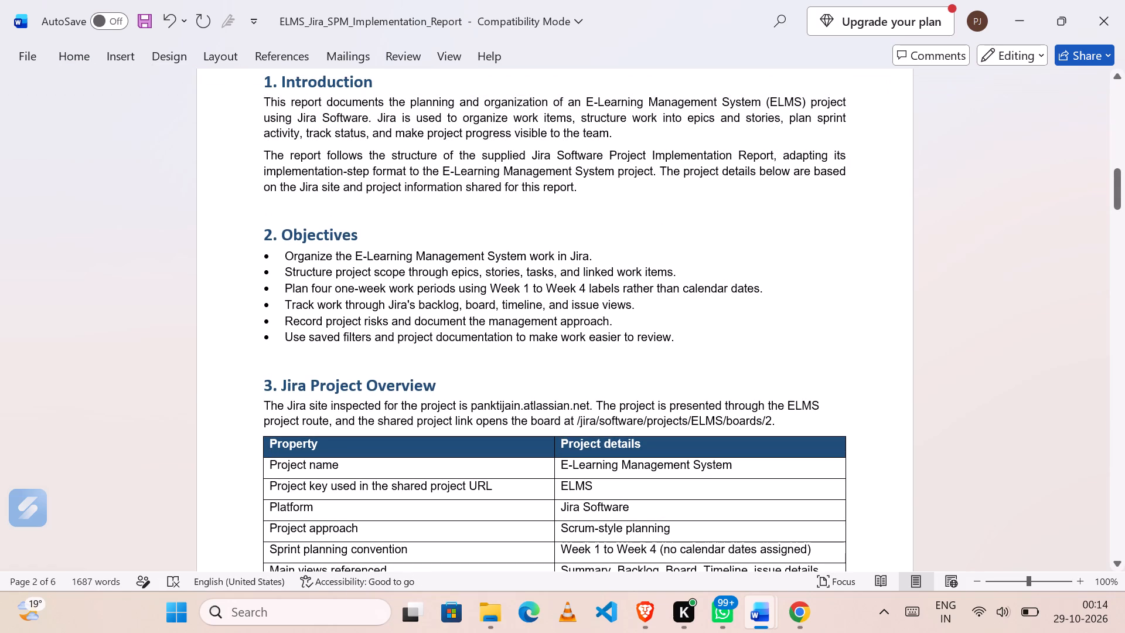
Bring up the SPM_CA2_compressed document and arrange it side by side with the ELMS report.
{"action": "scroll", "coordinate": [651, 192], "scroll_direction": "up", "scroll_amount": 1}
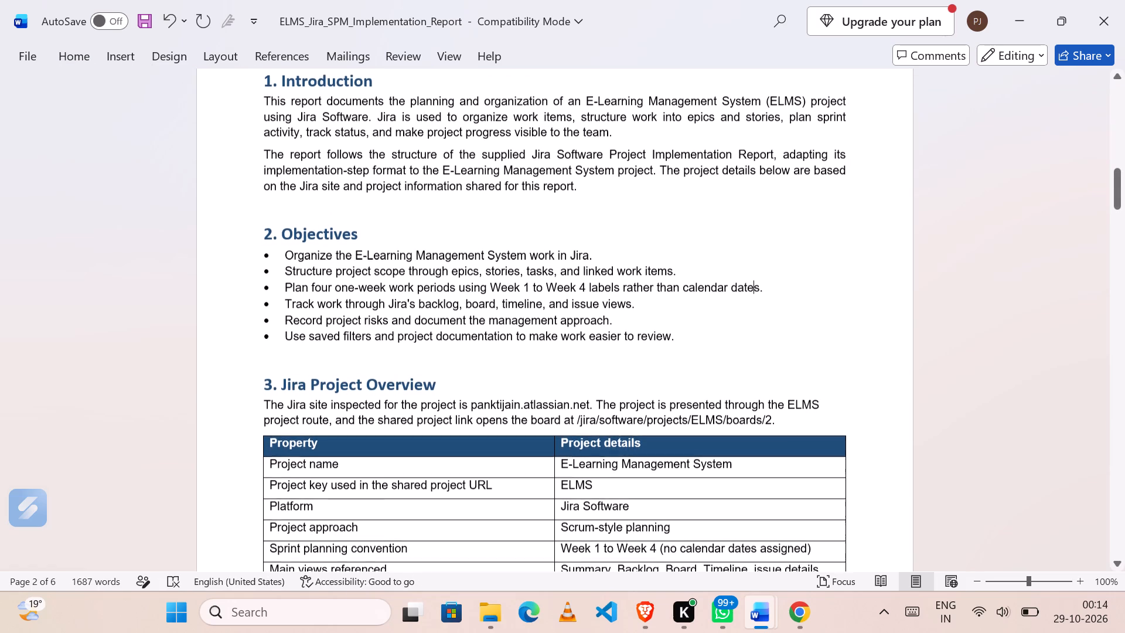
{"action": "scroll", "coordinate": [651, 192], "scroll_direction": "up", "scroll_amount": 1}
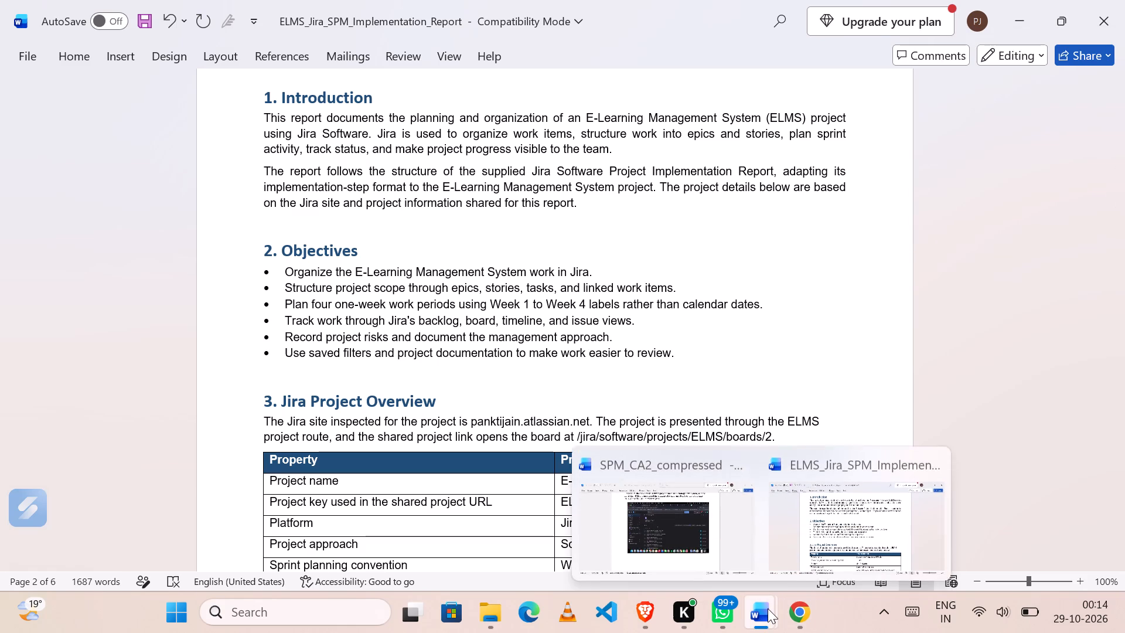
{"action": "left_click", "coordinate": [670, 526]}
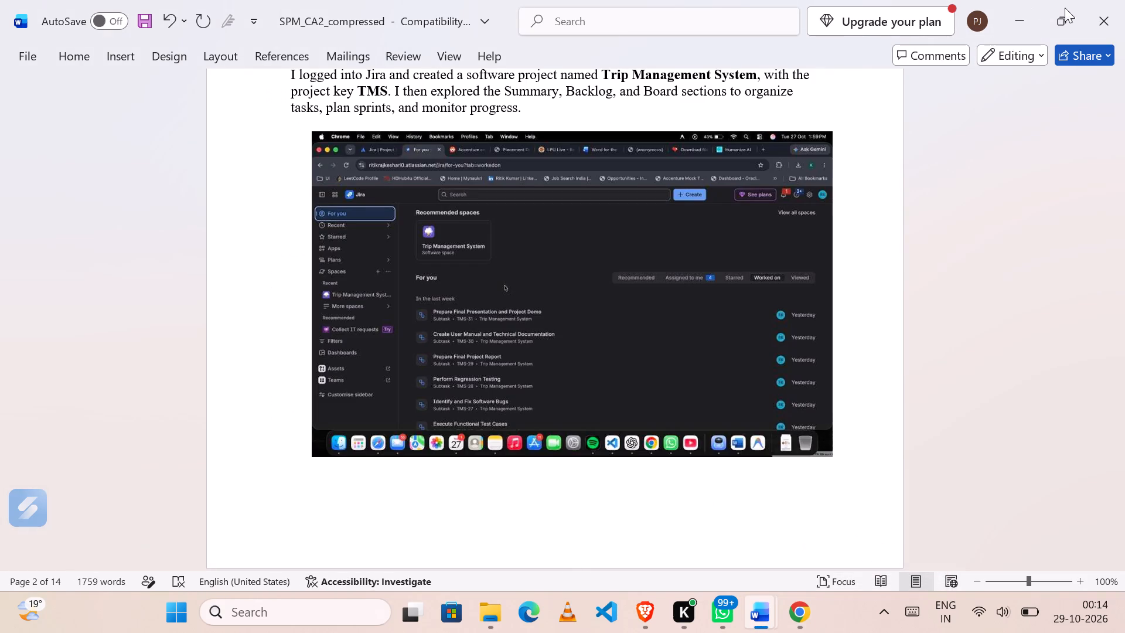
{"action": "left_click", "coordinate": [1004, 74]}
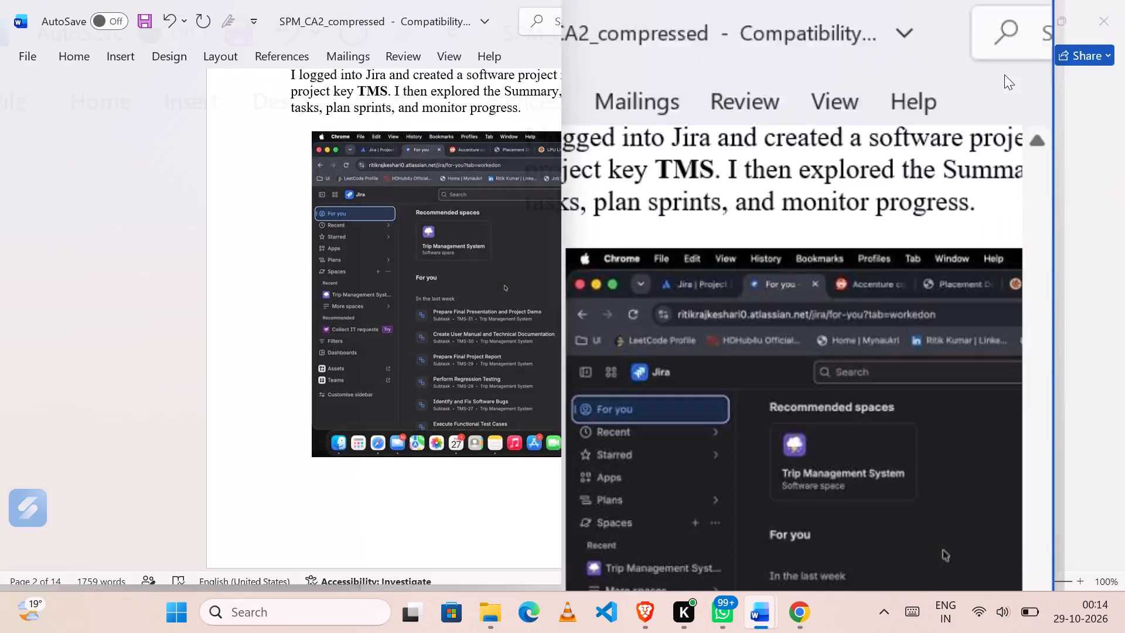
Compare the Introduction and Objectives sections of SPM_CA2_compressed with those of the ELMS report.
{"action": "scroll", "coordinate": [542, 258], "scroll_direction": "up", "scroll_amount": 20}
{"action": "scroll", "coordinate": [542, 258], "scroll_direction": "up", "scroll_amount": 4}
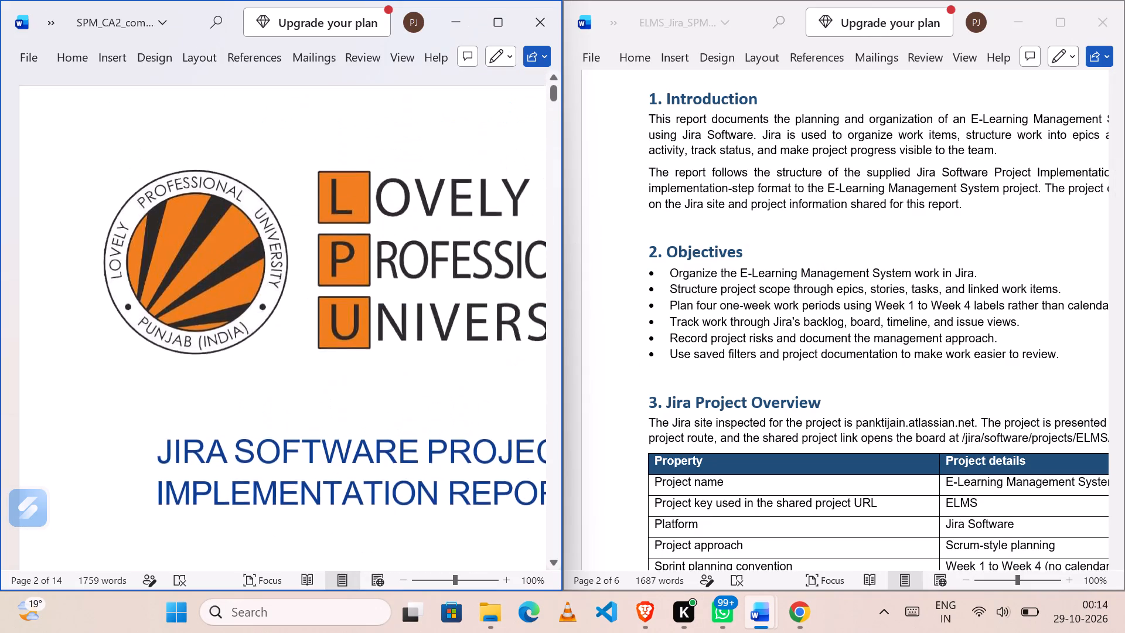
{"action": "scroll", "coordinate": [542, 258], "scroll_direction": "up", "scroll_amount": 3}
{"action": "scroll", "coordinate": [542, 258], "scroll_direction": "down", "scroll_amount": 4, "text": "ctrl"}
{"action": "scroll", "coordinate": [542, 258], "scroll_direction": "down", "scroll_amount": 2}
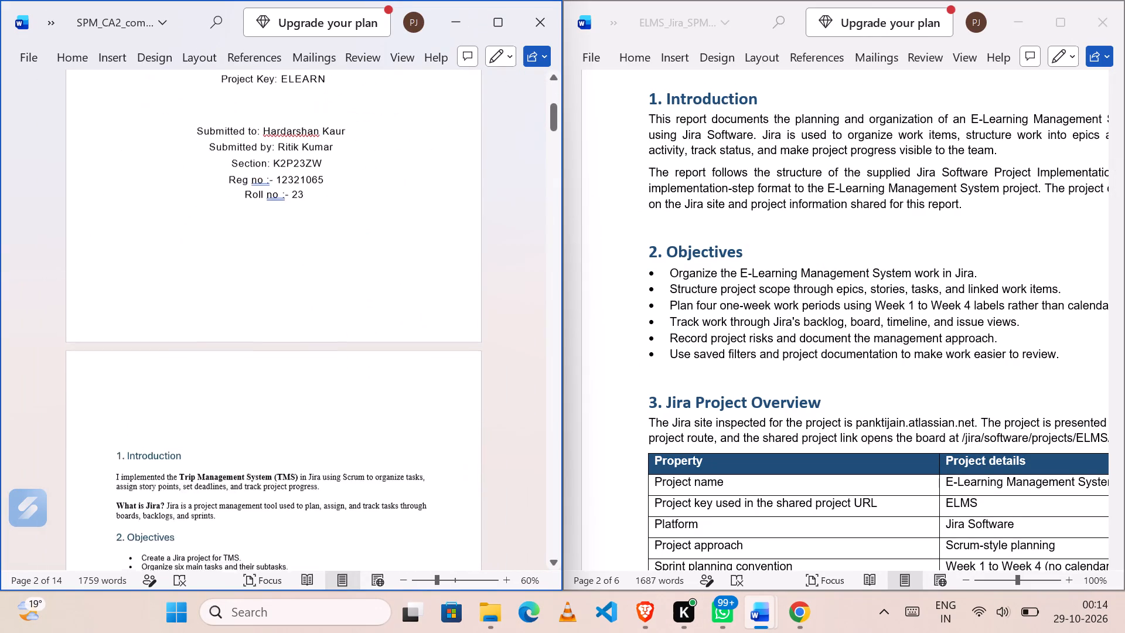
{"action": "scroll", "coordinate": [542, 258], "scroll_direction": "down", "scroll_amount": 1}
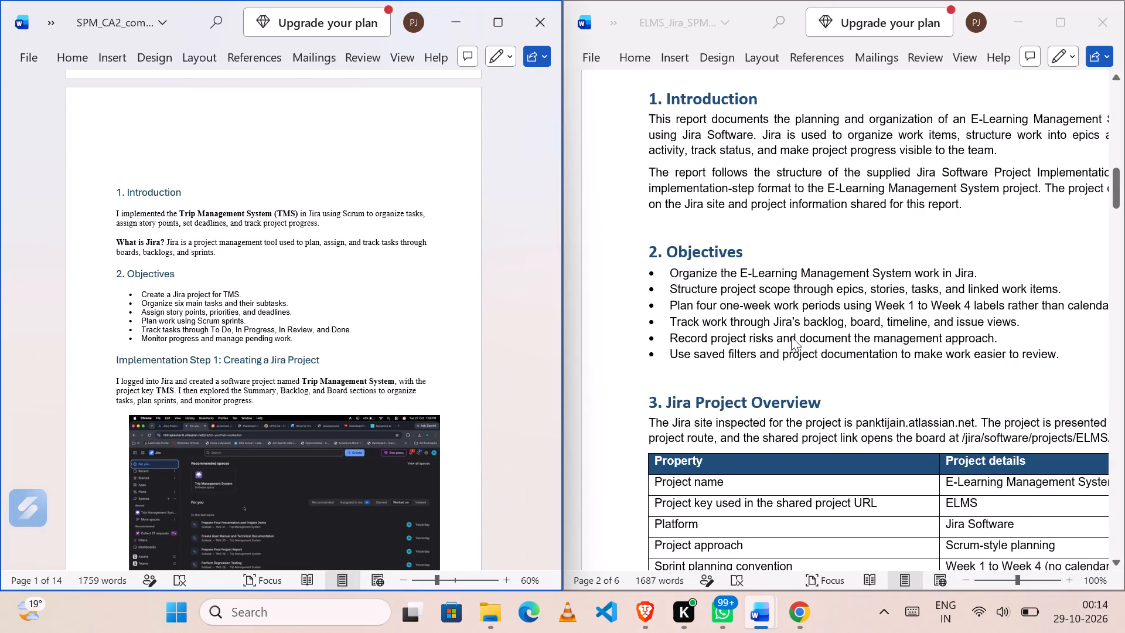
{"action": "scroll", "coordinate": [791, 336], "scroll_direction": "left", "scroll_amount": 1}
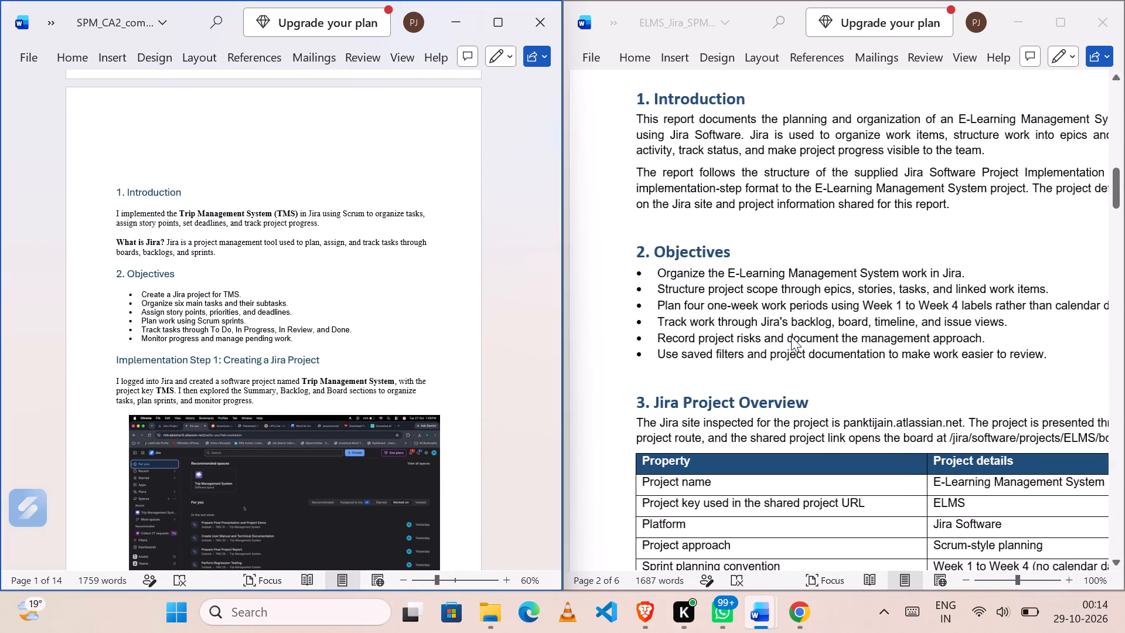
{"action": "scroll", "coordinate": [791, 336], "scroll_direction": "left", "scroll_amount": 1}
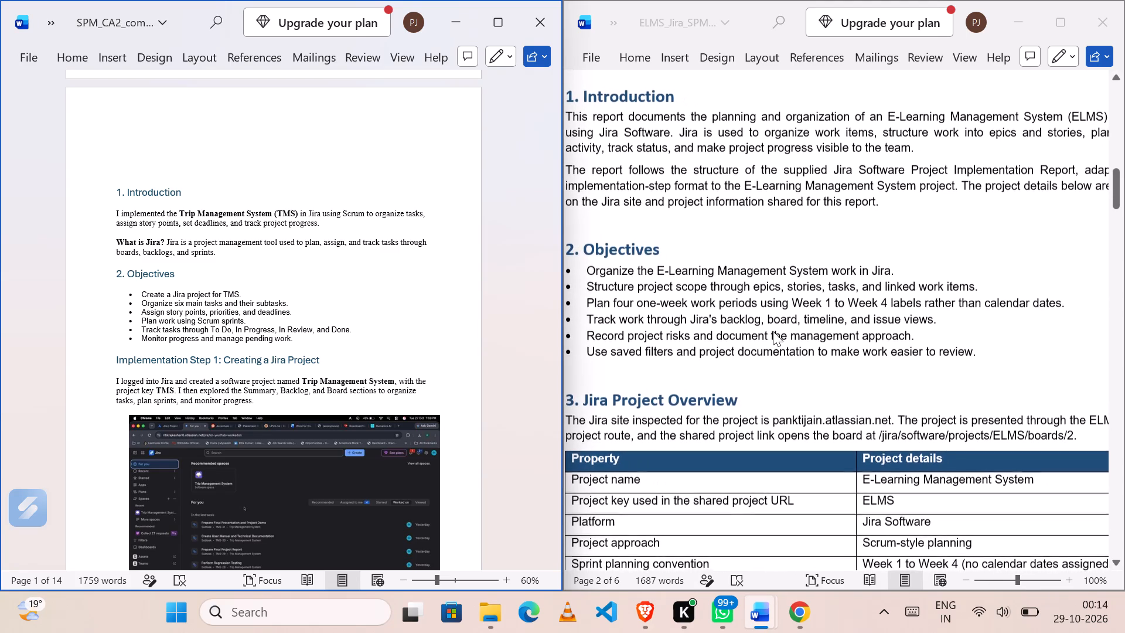
{"action": "scroll", "coordinate": [773, 331], "scroll_direction": "right", "scroll_amount": 1}
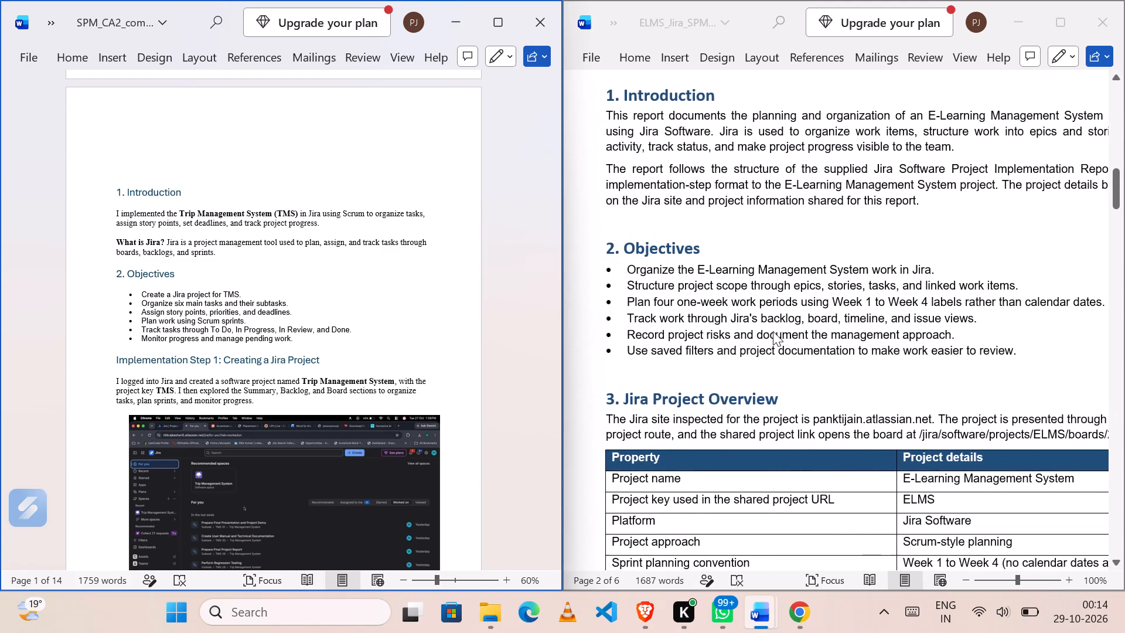
{"action": "scroll", "coordinate": [773, 331], "scroll_direction": "left", "scroll_amount": 1}
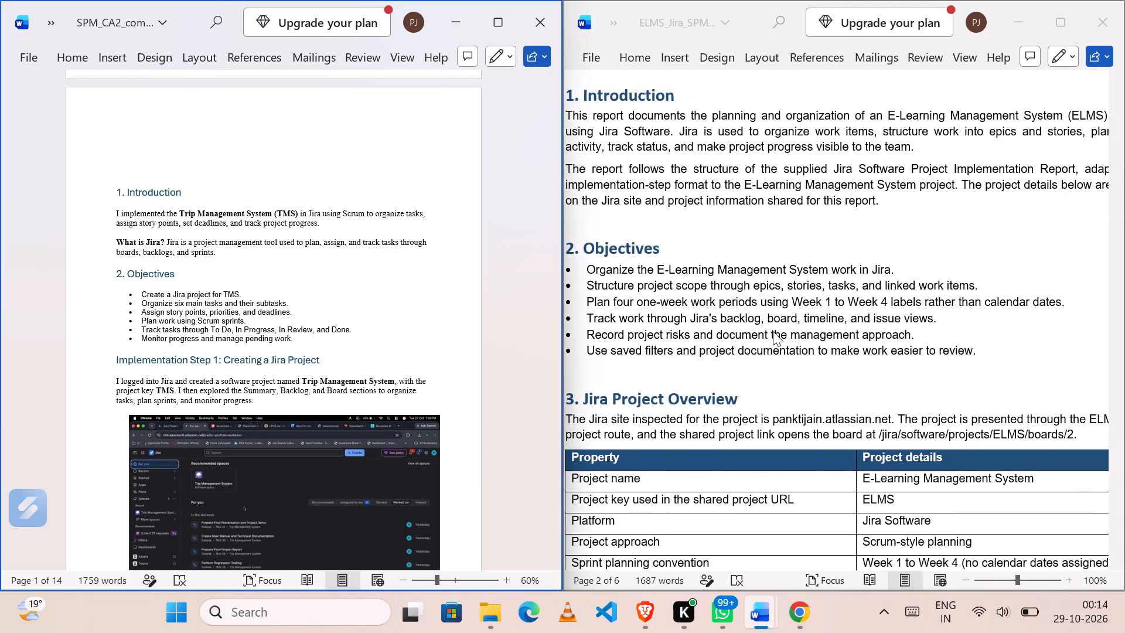
{"action": "scroll", "coordinate": [773, 331], "scroll_direction": "left", "scroll_amount": 1}
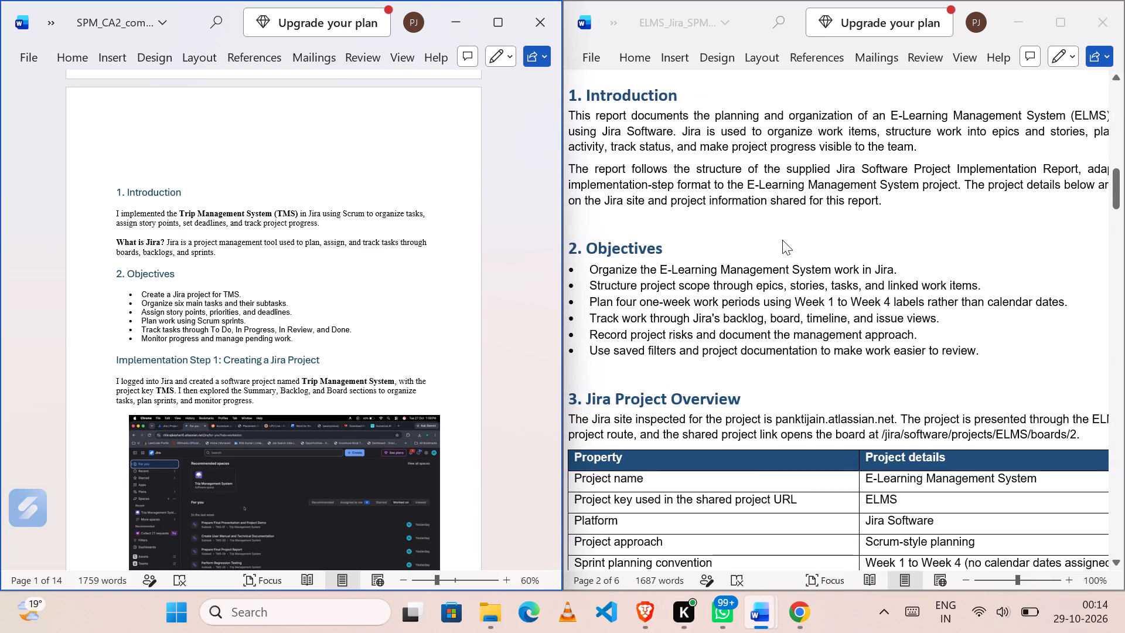
{"action": "scroll", "coordinate": [782, 240], "scroll_direction": "down", "scroll_amount": 3, "text": "ctrl"}
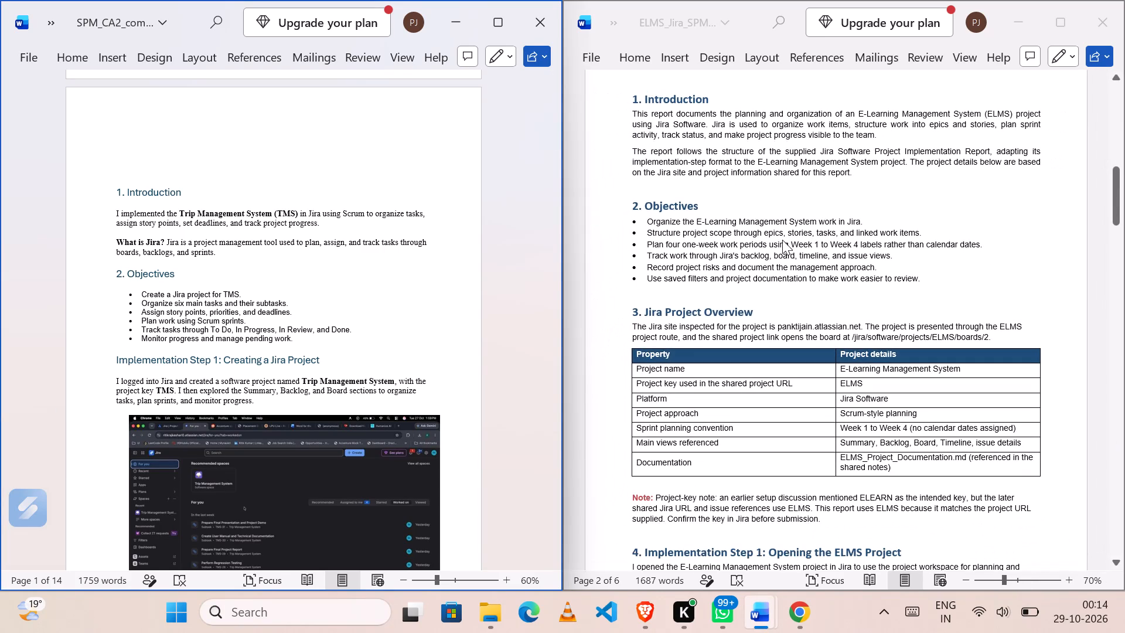
Copy the Introduction body text, including the What is Jira? paragraph, from SPM_CA2_compressed.
{"action": "left_click_drag", "start_coordinate": [226, 251], "coordinate": [108, 212]}
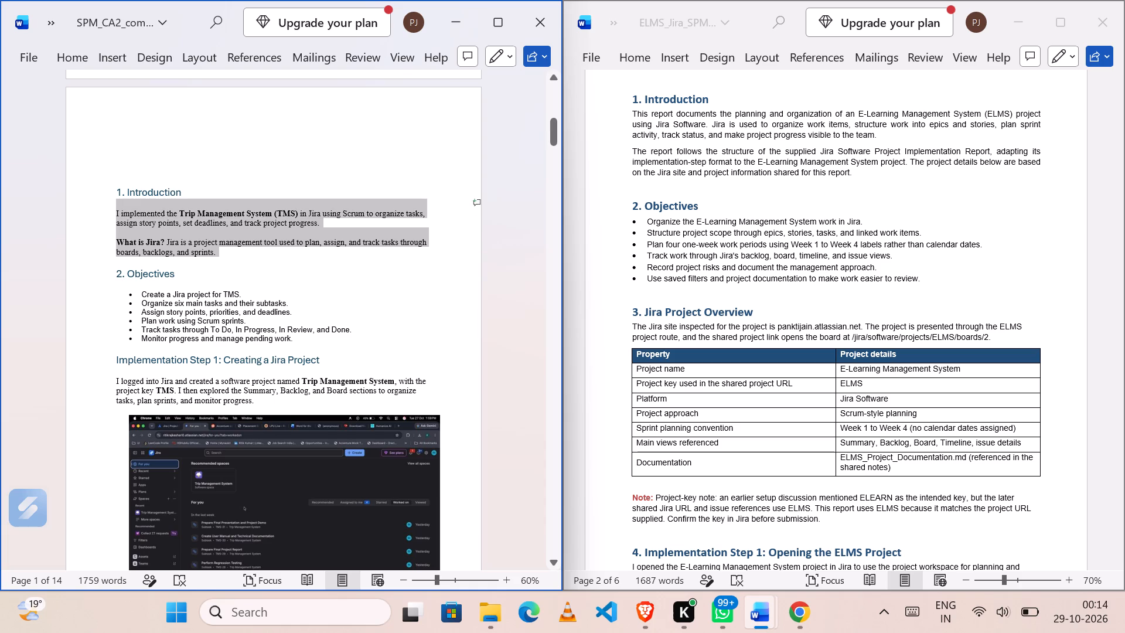
{"action": "left_click_drag", "start_coordinate": [108, 212], "coordinate": [111, 214]}
{"action": "key", "text": "ctrl+c"}
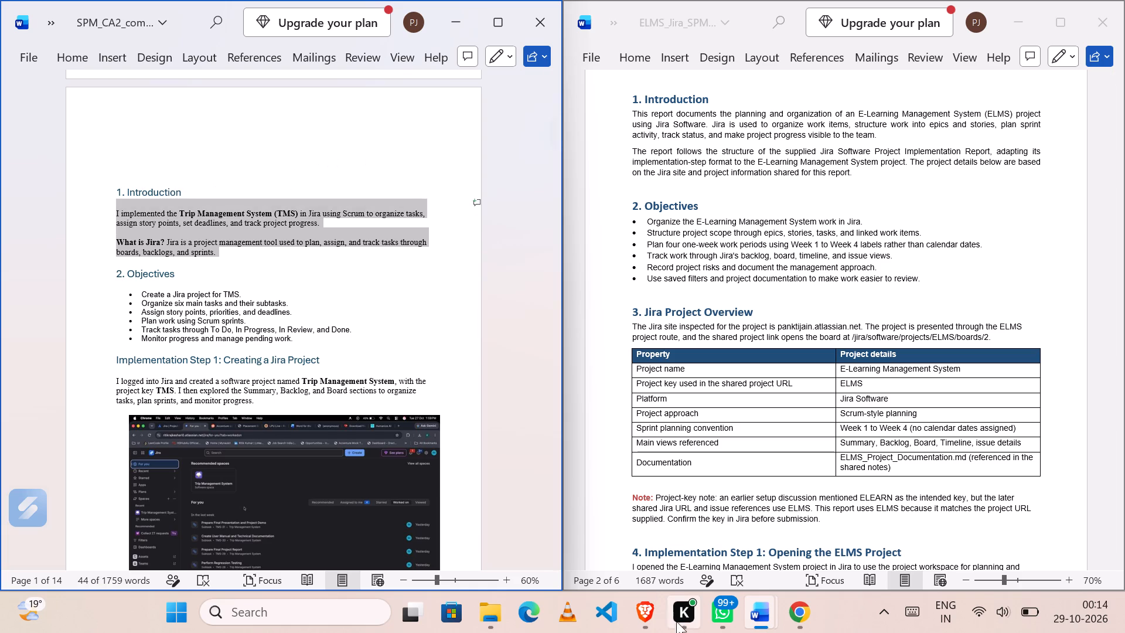
Switch to the Brave browser, show the ELMS Jira project and close the ChatGPT page about the Jira report.
{"action": "left_click", "coordinate": [643, 617]}
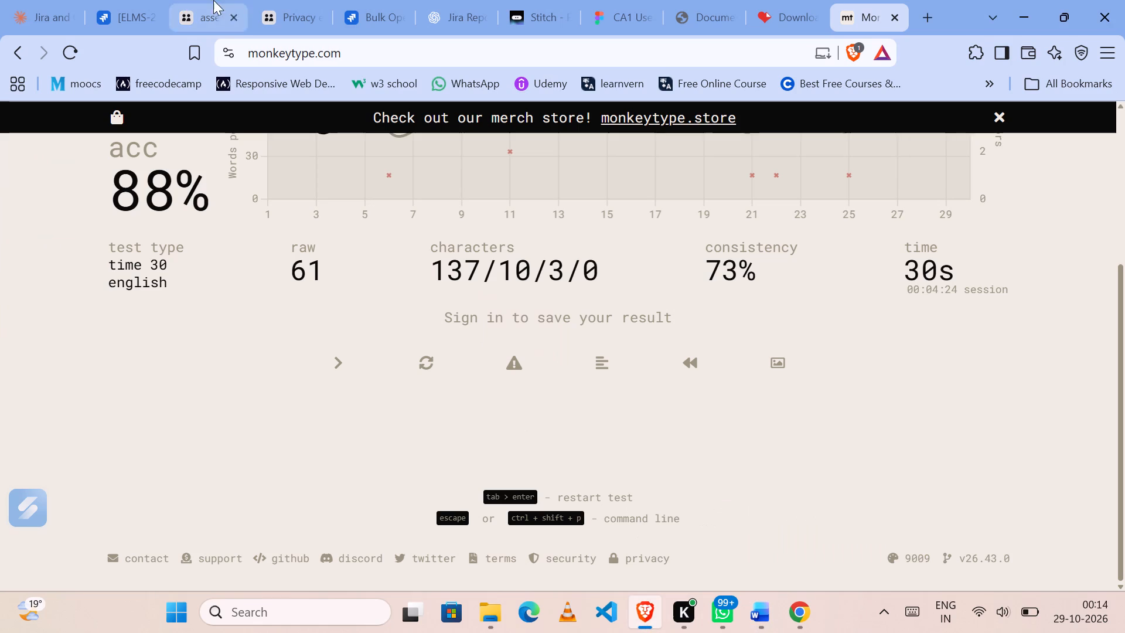
{"action": "left_click", "coordinate": [105, 2]}
{"action": "left_click", "coordinate": [478, 13]}
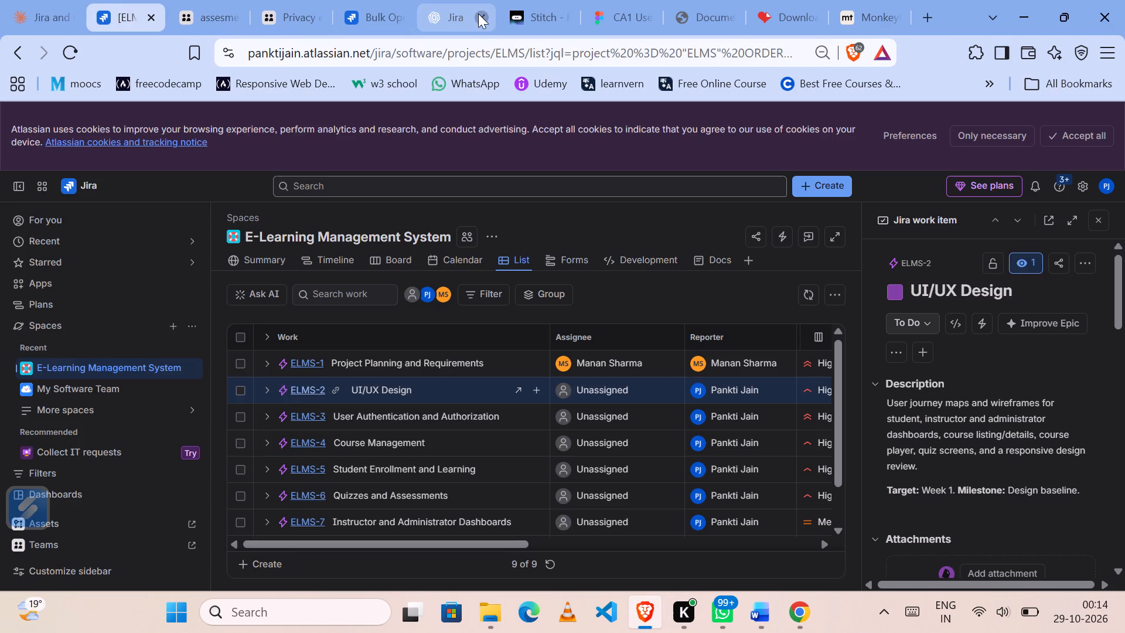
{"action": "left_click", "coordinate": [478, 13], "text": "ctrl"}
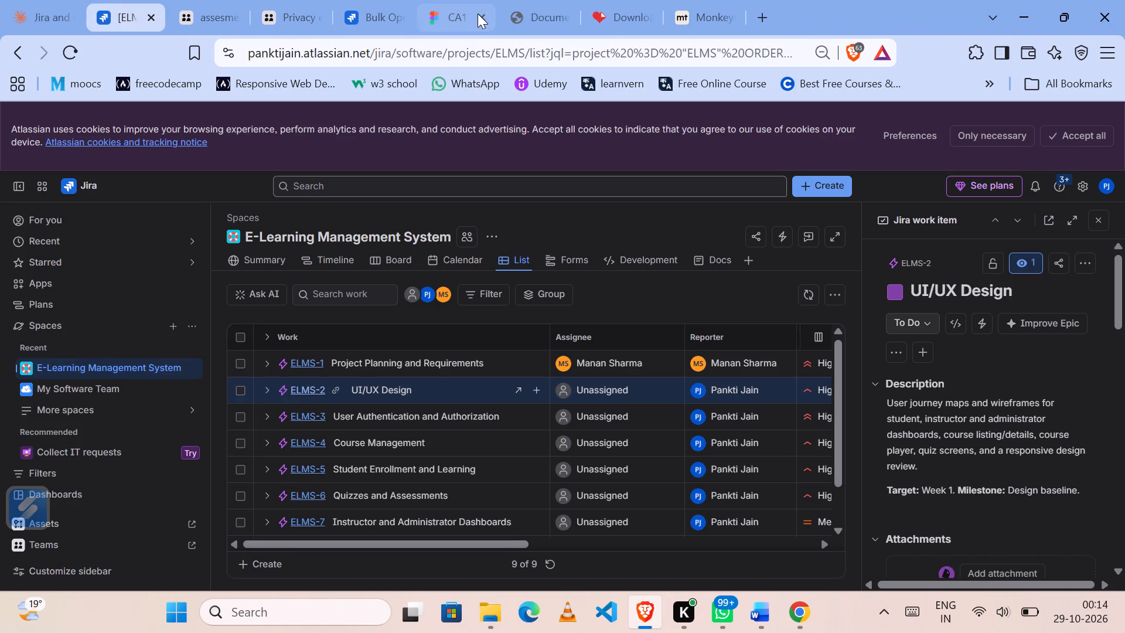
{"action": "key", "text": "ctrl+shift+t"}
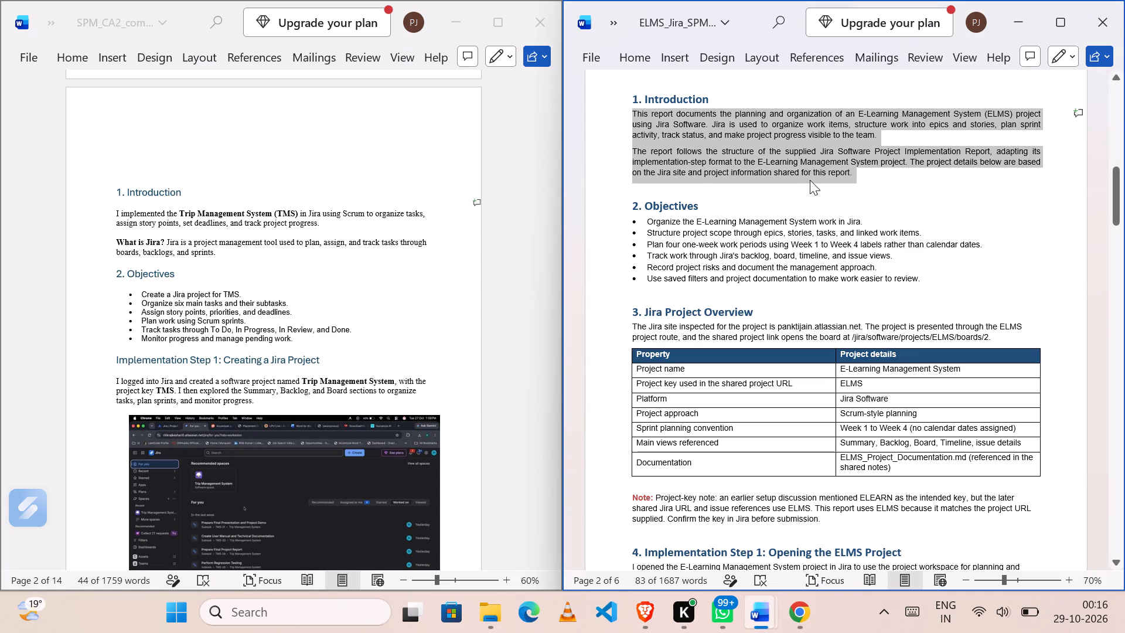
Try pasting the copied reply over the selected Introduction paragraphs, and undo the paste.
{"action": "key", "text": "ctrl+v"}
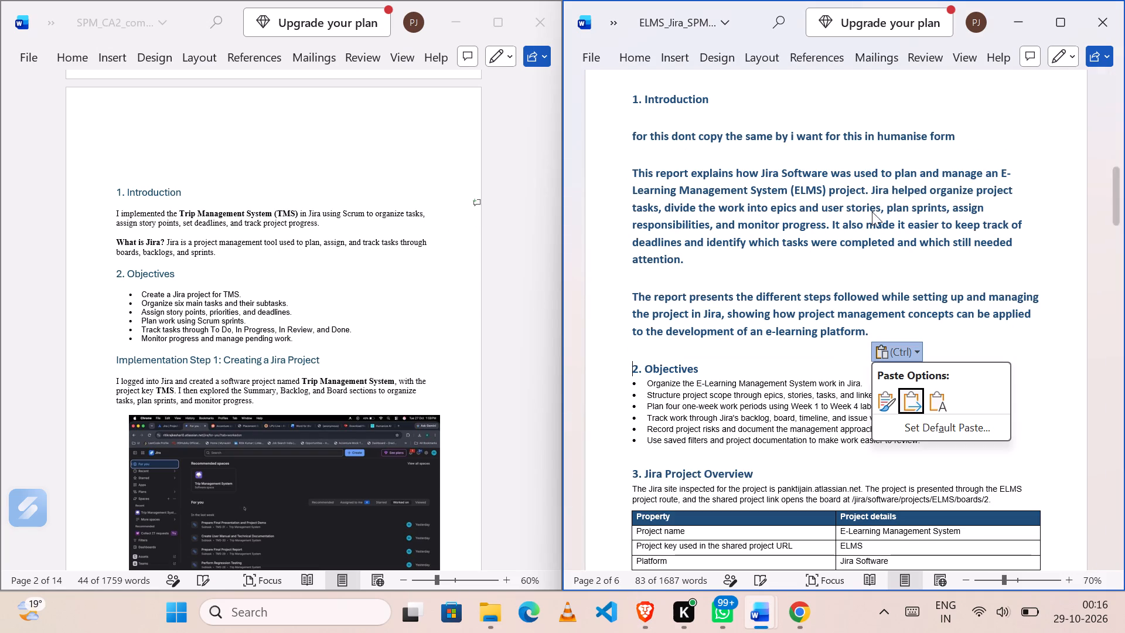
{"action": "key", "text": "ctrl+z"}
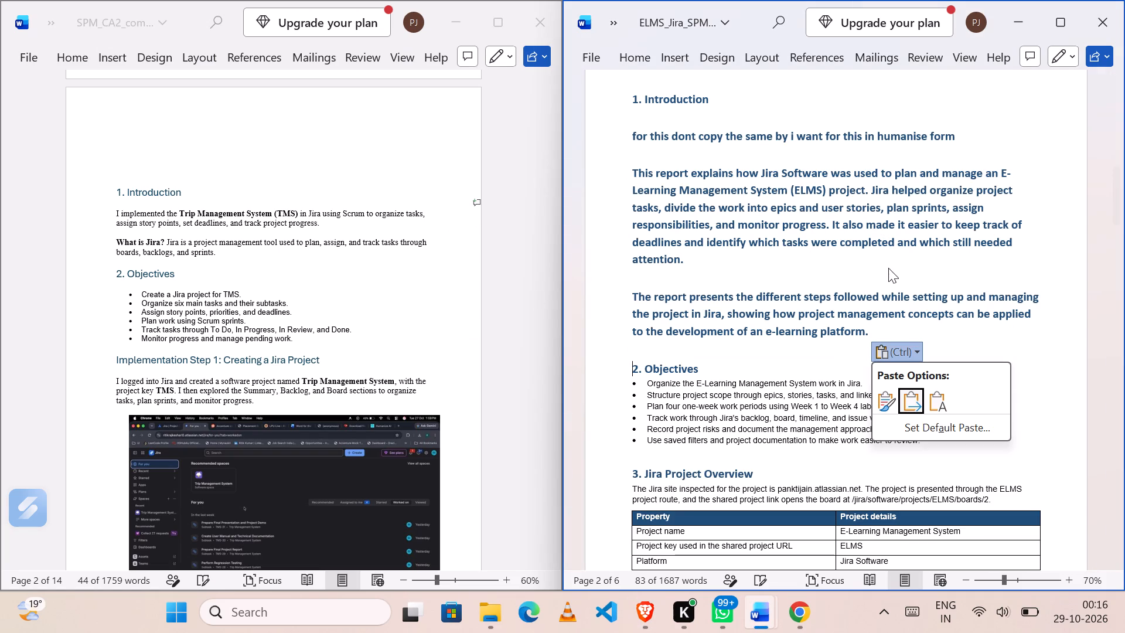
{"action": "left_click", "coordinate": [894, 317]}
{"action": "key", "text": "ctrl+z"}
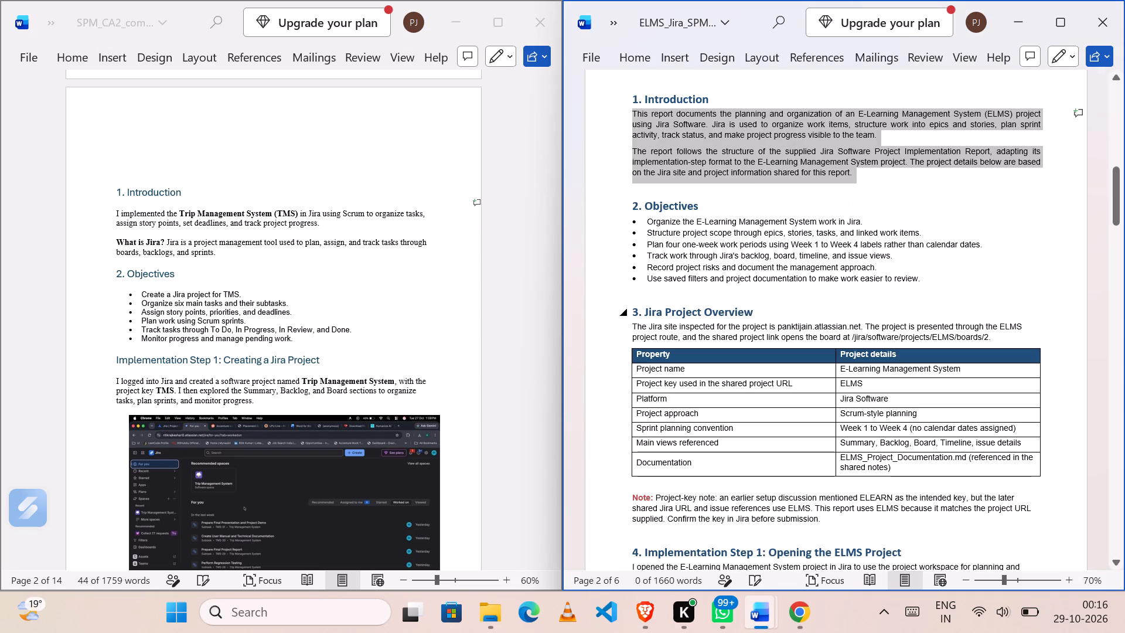
Paste the copied reply on a new line after the last Introduction paragraph, before 2. Objectives.
{"action": "left_click", "coordinate": [867, 185]}
{"action": "left_click", "coordinate": [860, 172]}
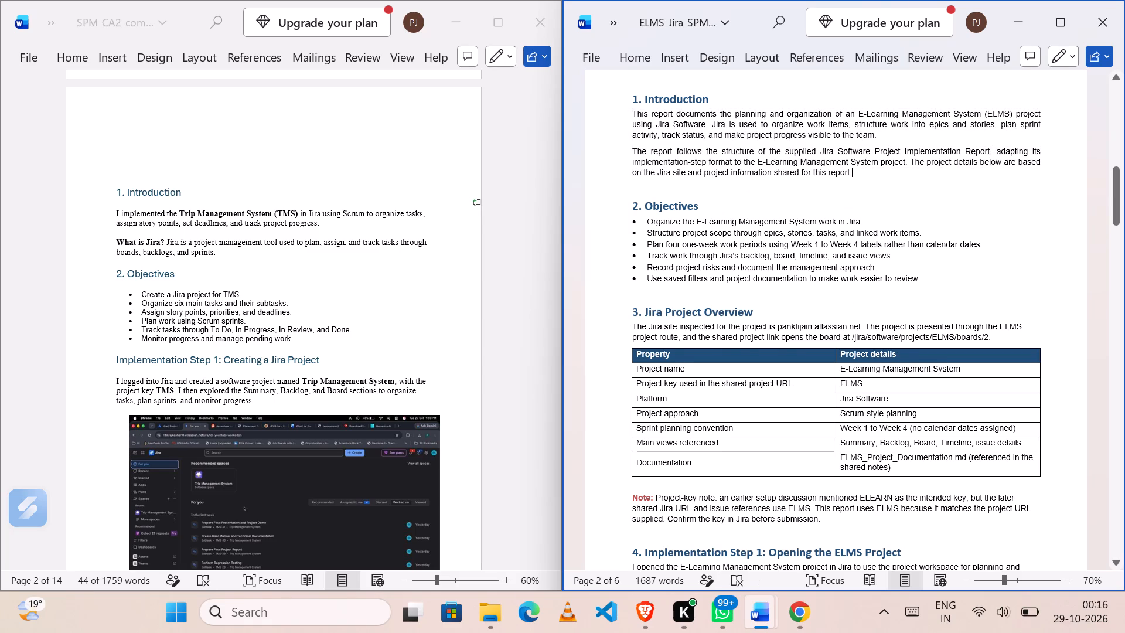
{"action": "key", "text": "Return"}
{"action": "key", "text": "ctrl+v"}
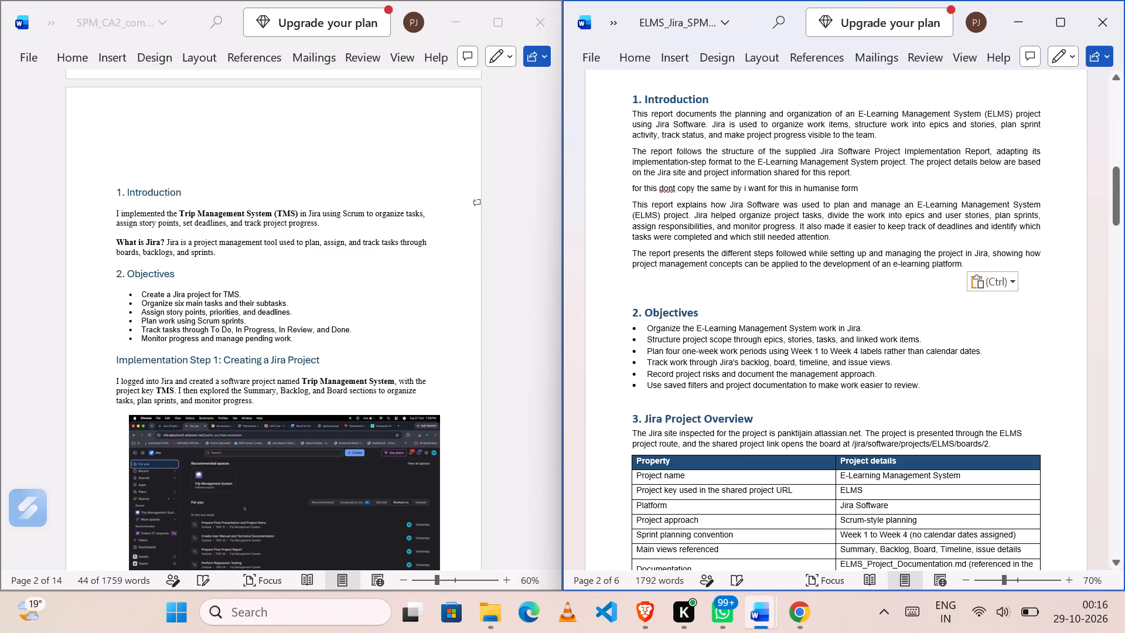
Delete the two original Introduction paragraphs and the stray prompt line "for this dont copy the same by i want for this in humanise form".
{"action": "left_click_drag", "start_coordinate": [872, 188], "coordinate": [653, 112]}
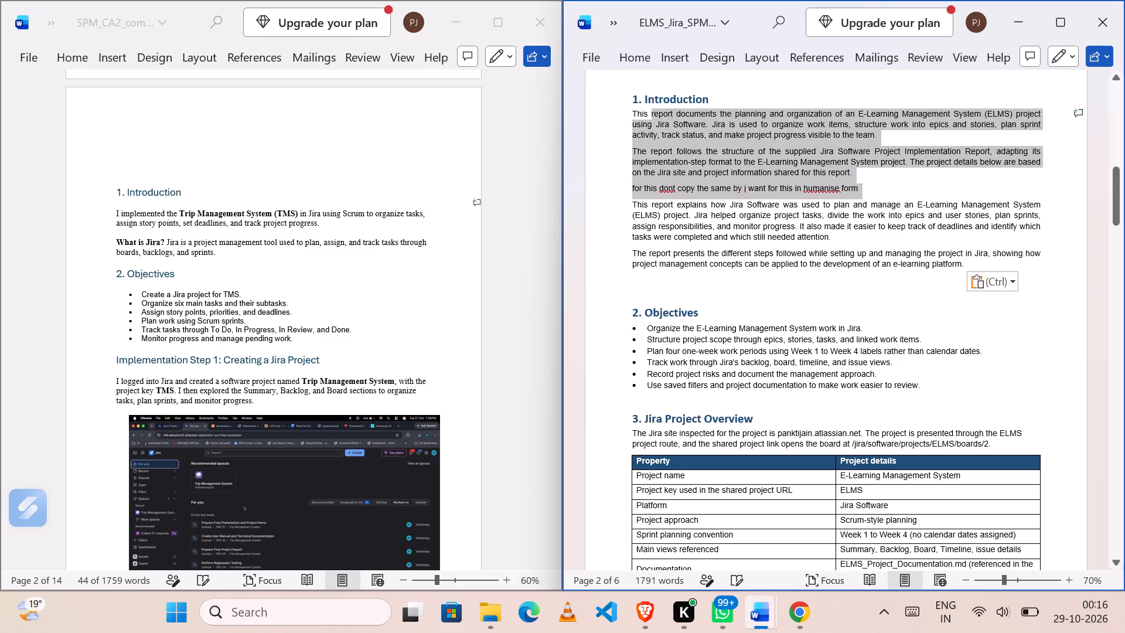
{"action": "left_click_drag", "start_coordinate": [653, 112], "coordinate": [632, 112]}
{"action": "key", "text": "BackSpace"}
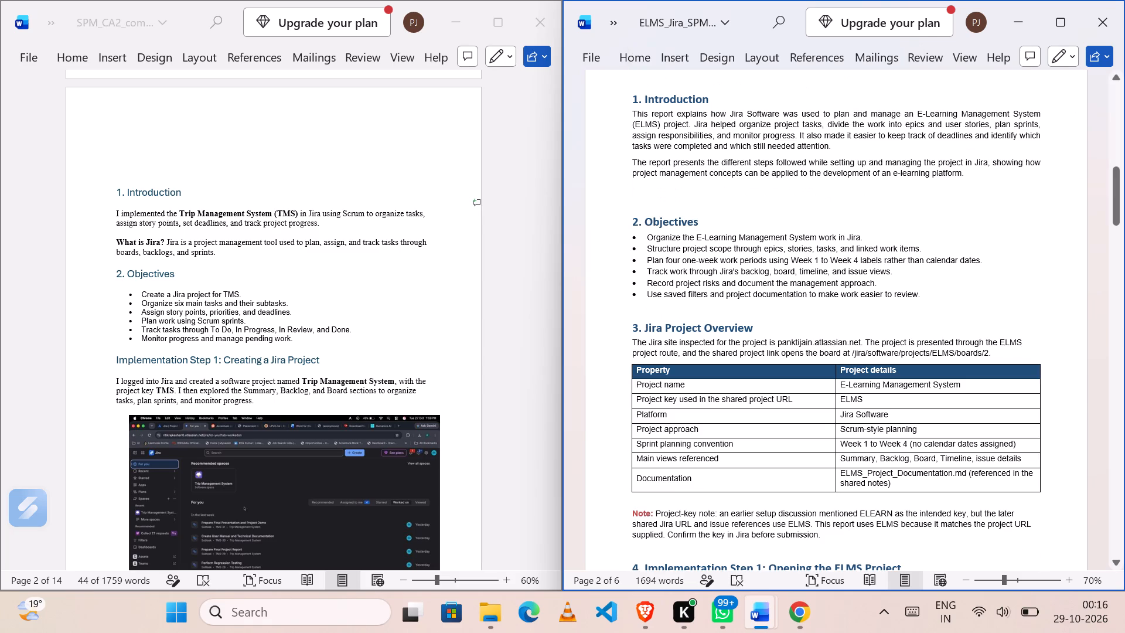
Remove the extra blank line between the new Introduction text and the 2. Objectives heading.
{"action": "left_click", "coordinate": [704, 201]}
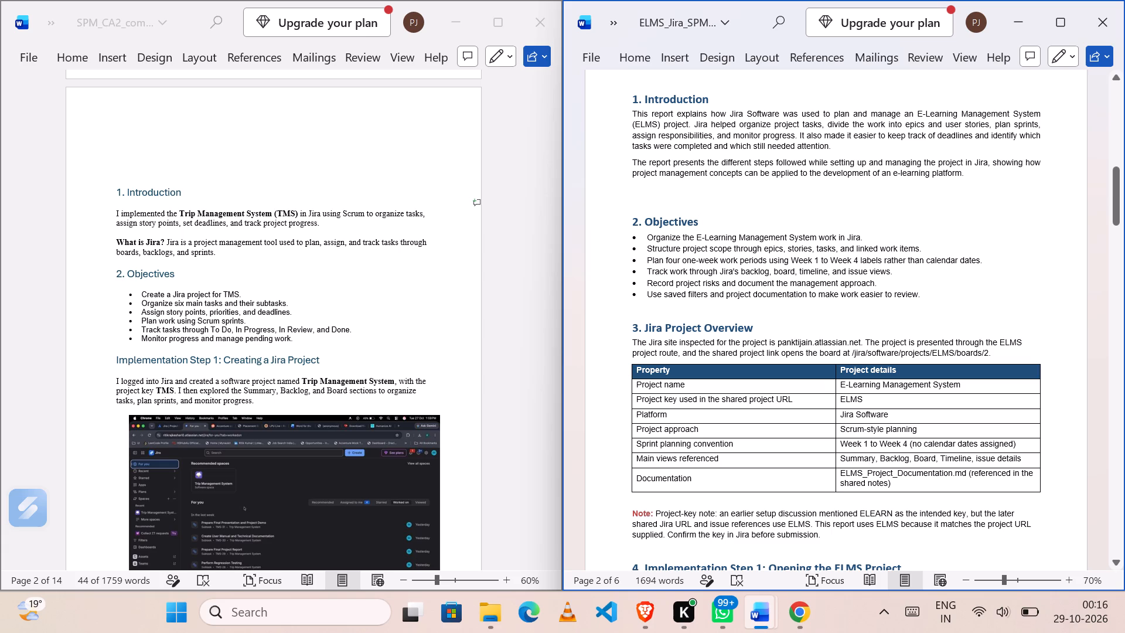
{"action": "left_click", "coordinate": [690, 188]}
{"action": "key", "text": "BackSpace"}
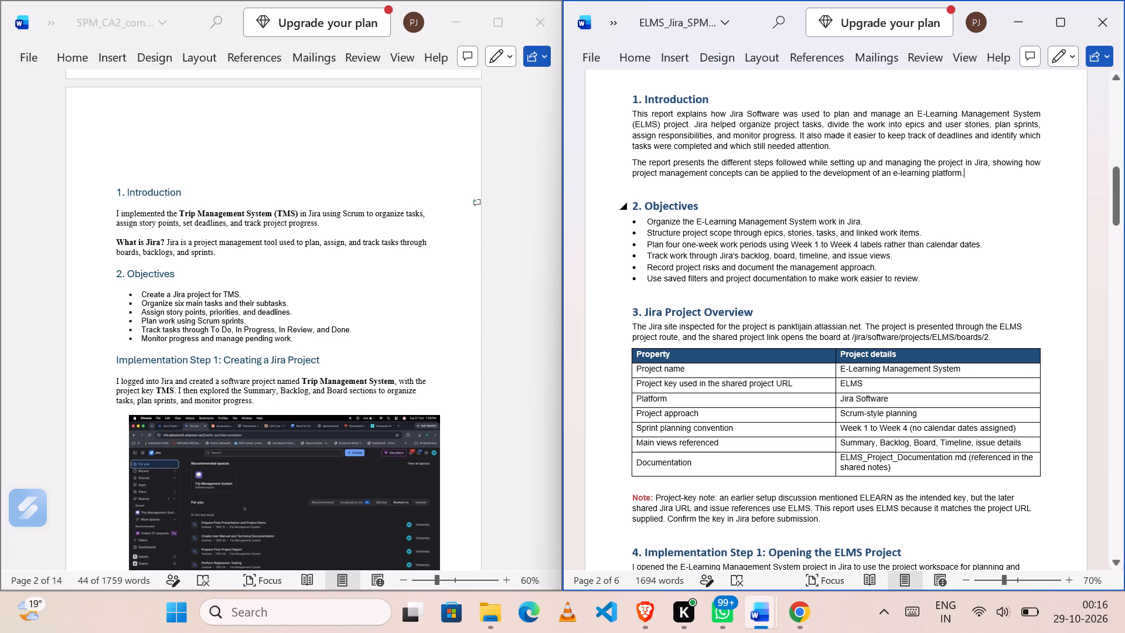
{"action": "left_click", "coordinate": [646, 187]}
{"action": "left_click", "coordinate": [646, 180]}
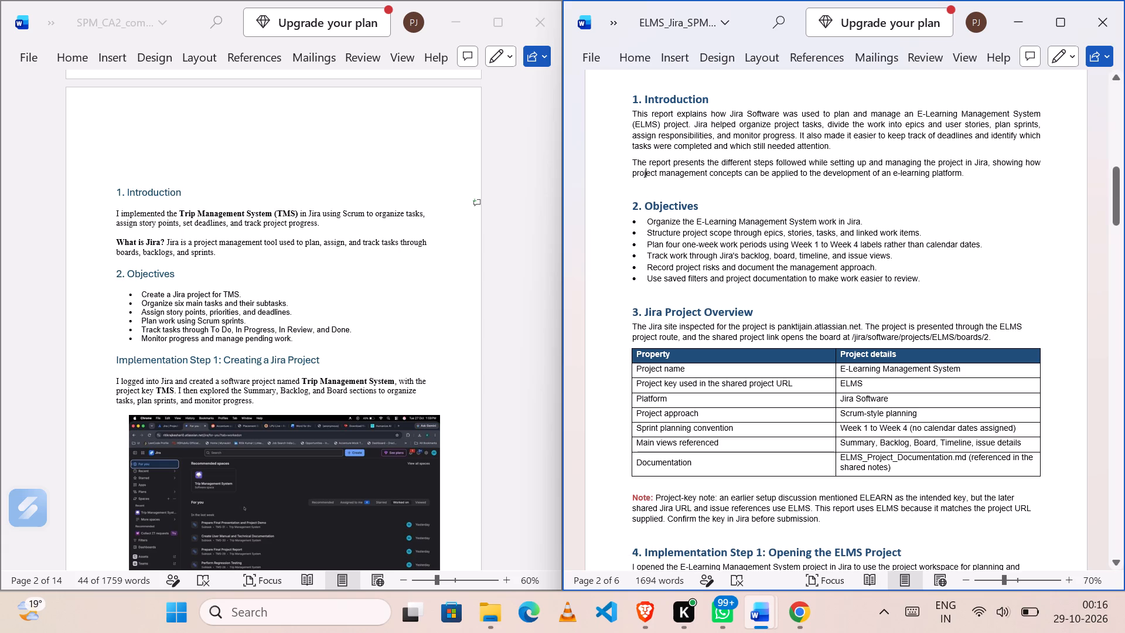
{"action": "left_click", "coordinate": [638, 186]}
Make "E-Learning Management System (ELMS)" bold in the first Introduction paragraph of the ELMS report, including the closing parenthesis.
{"action": "left_click", "coordinate": [919, 112]}
{"action": "left_click_drag", "start_coordinate": [919, 112], "coordinate": [930, 114]}
{"action": "left_click_drag", "start_coordinate": [930, 114], "coordinate": [657, 124]}
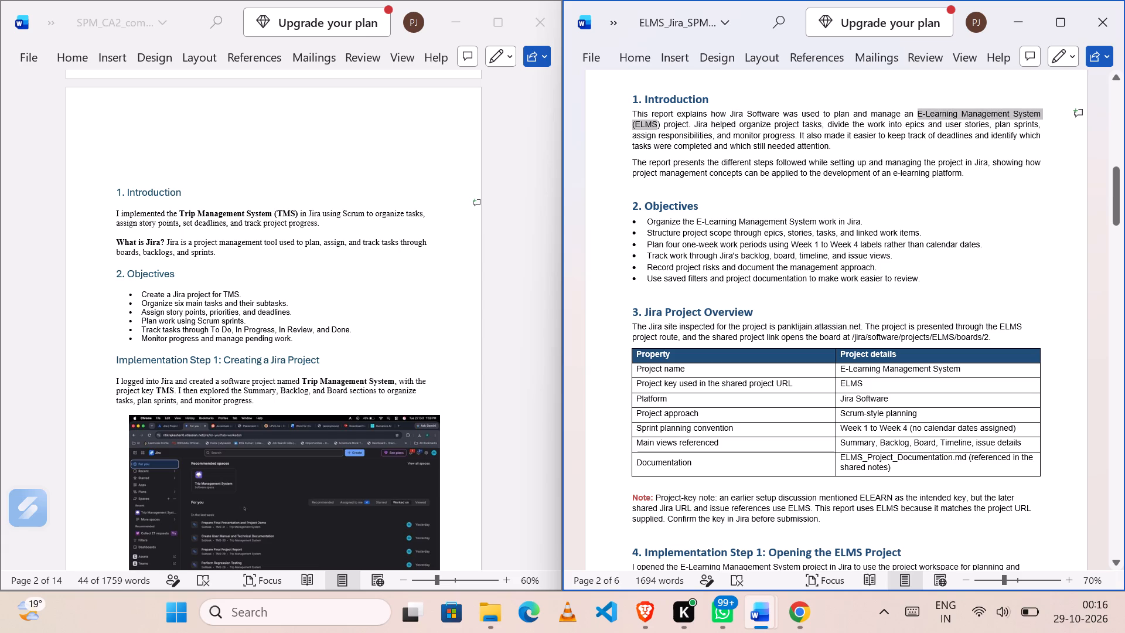
{"action": "left_click_drag", "start_coordinate": [657, 124], "coordinate": [661, 125]}
{"action": "left_click_drag", "start_coordinate": [661, 125], "coordinate": [658, 124]}
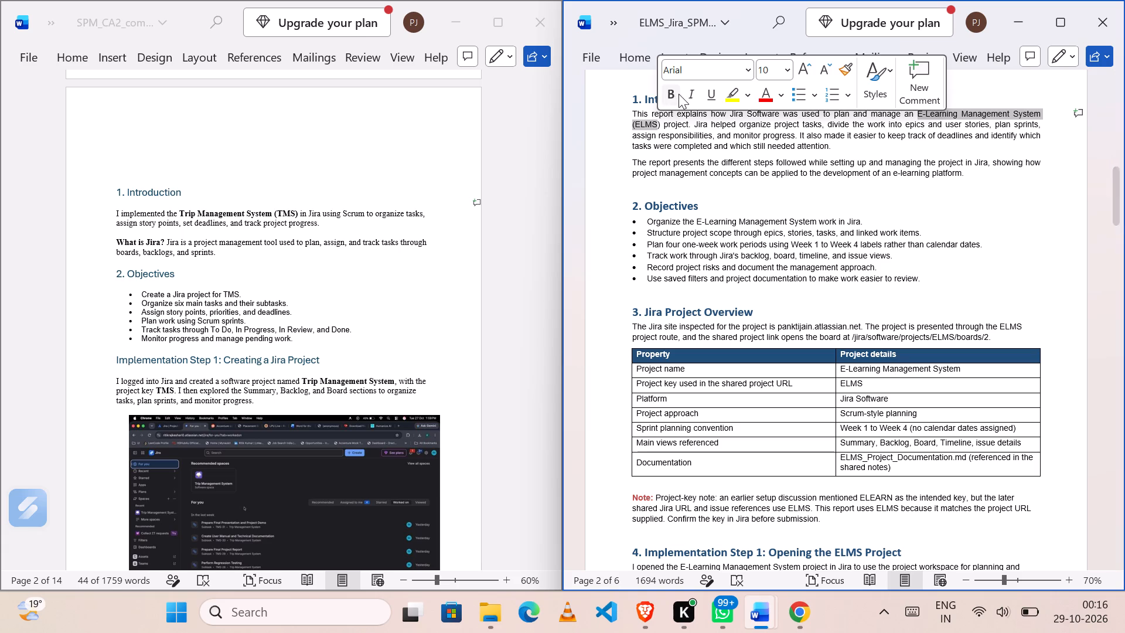
{"action": "left_click", "coordinate": [669, 89]}
{"action": "left_click", "coordinate": [745, 164]}
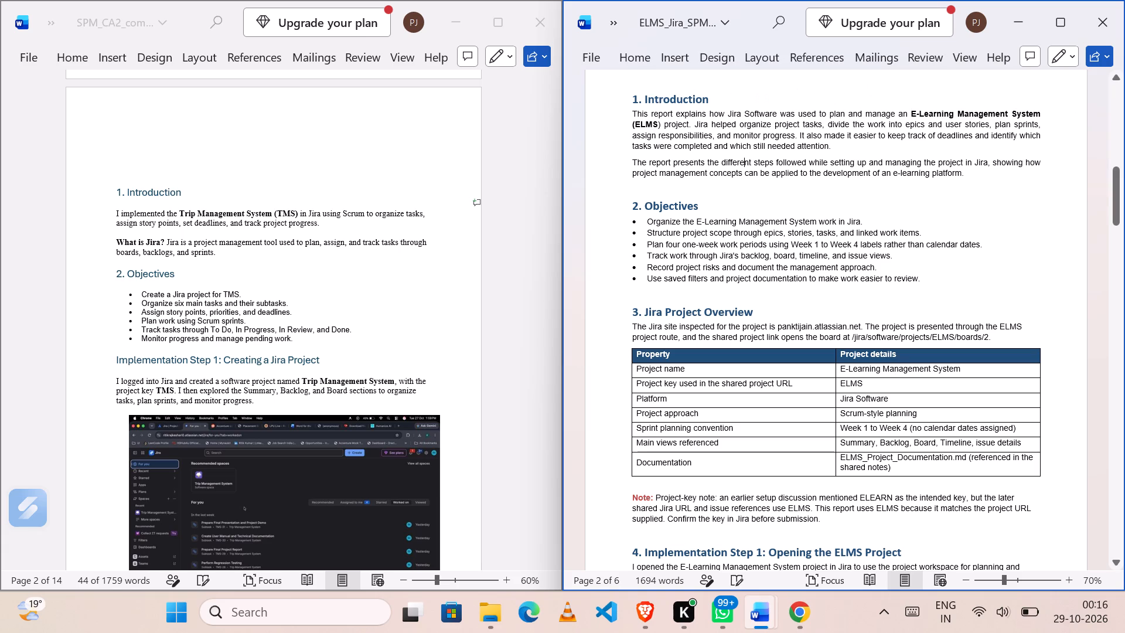
{"action": "left_click", "coordinate": [660, 124]}
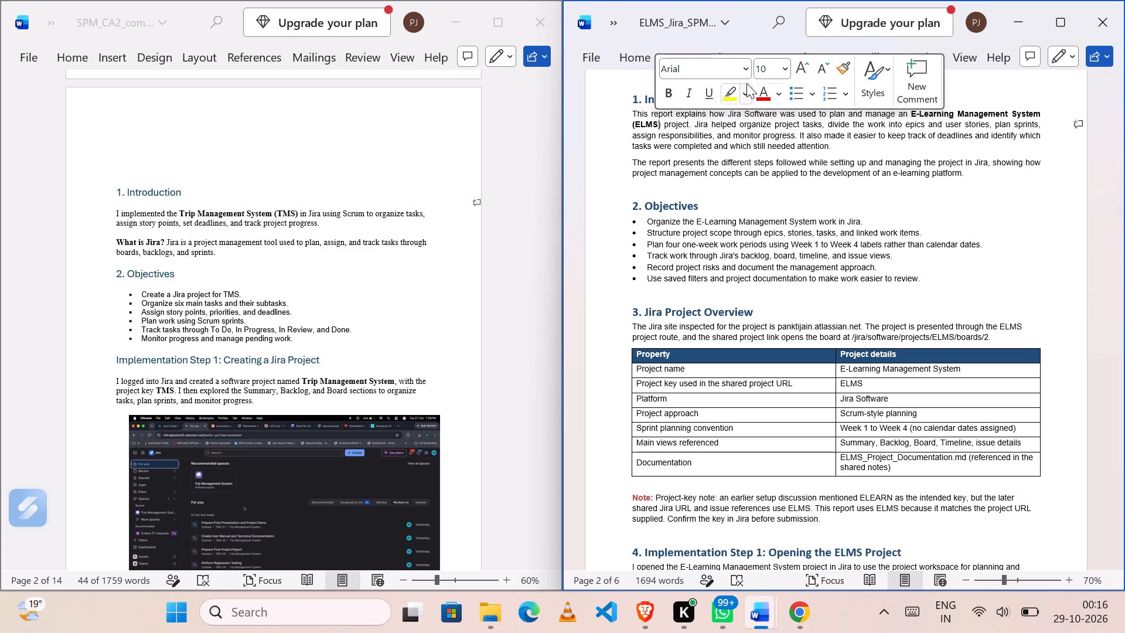
{"action": "left_click", "coordinate": [666, 98]}
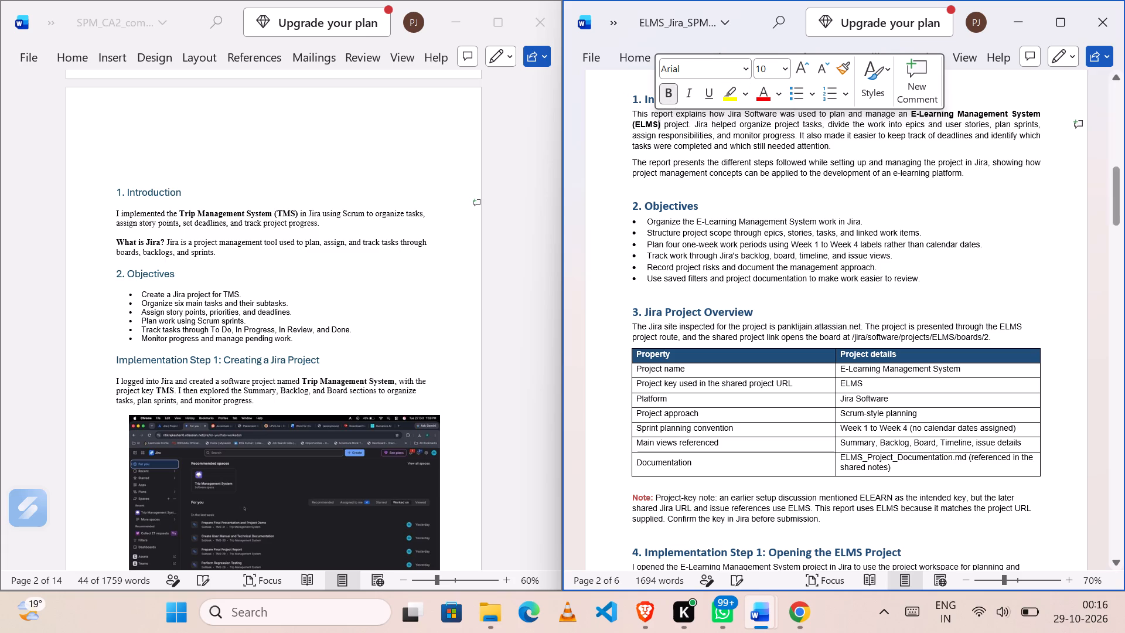
{"action": "left_click", "coordinate": [801, 152]}
{"action": "left_click", "coordinate": [801, 152]}
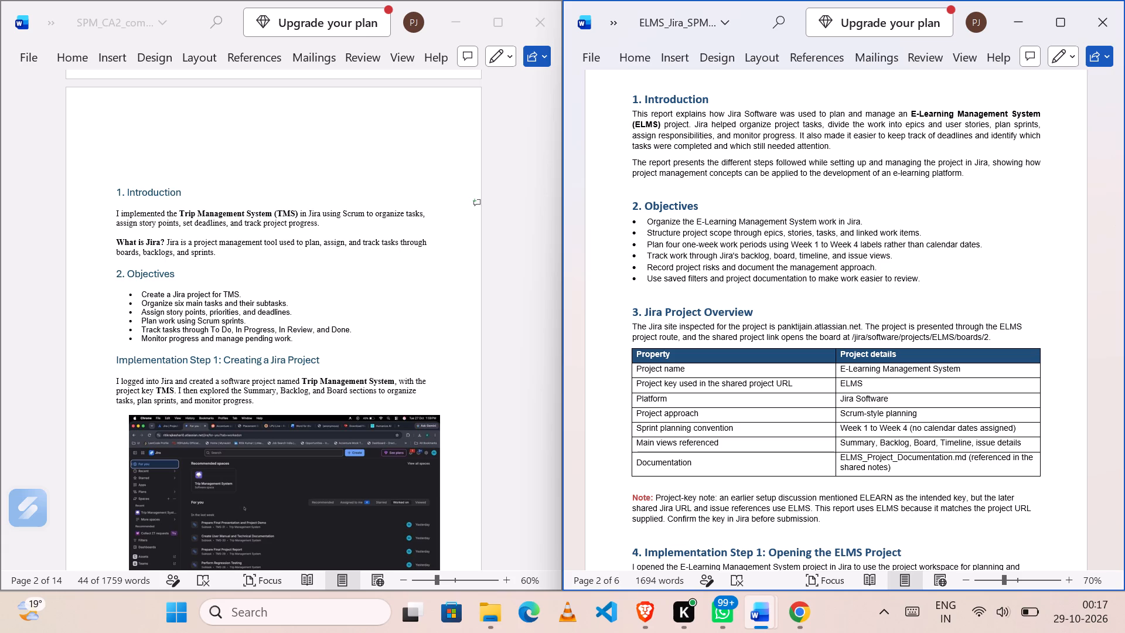
{"action": "scroll", "coordinate": [935, 170], "scroll_direction": "down", "scroll_amount": 1}
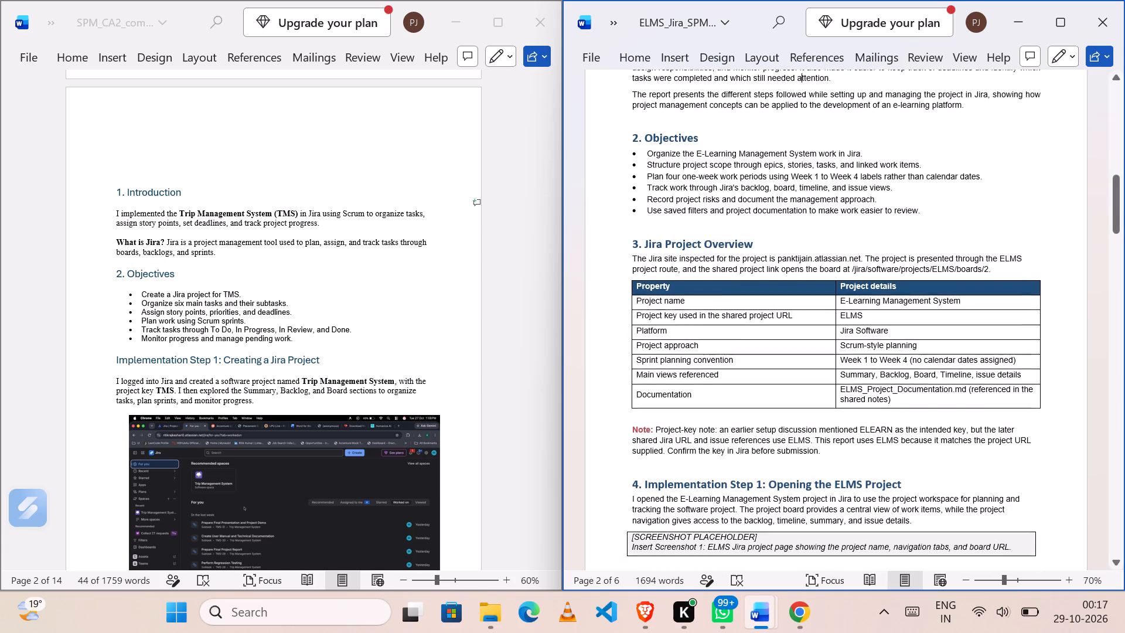
{"action": "scroll", "coordinate": [935, 170], "scroll_direction": "down", "scroll_amount": 1}
{"action": "scroll", "coordinate": [388, 241], "scroll_direction": "down", "scroll_amount": 1}
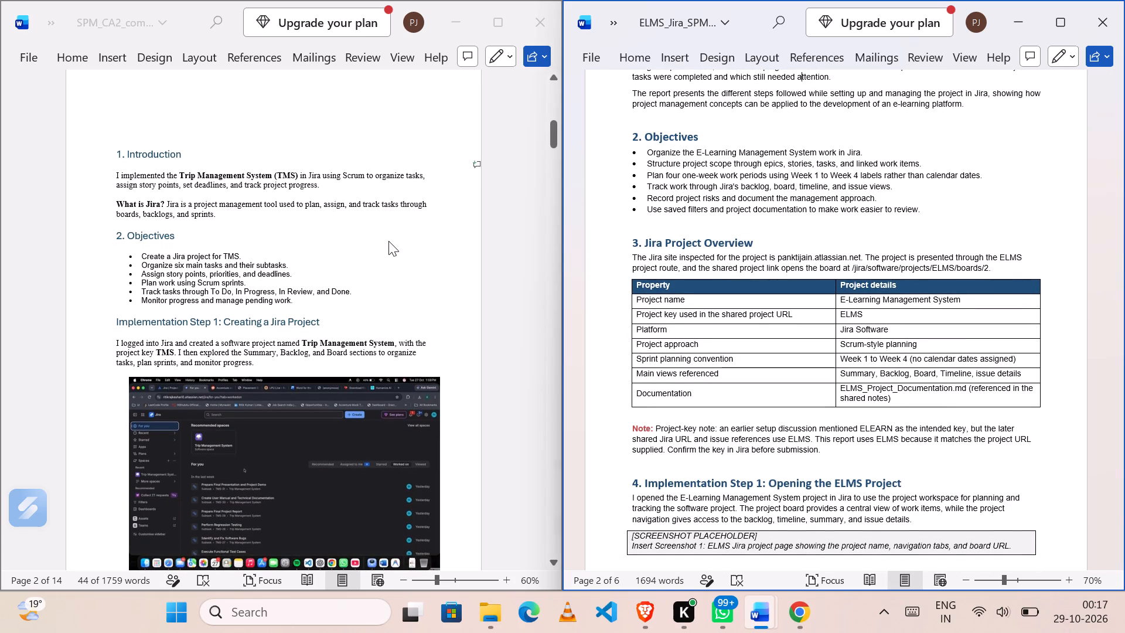
{"action": "scroll", "coordinate": [388, 241], "scroll_direction": "down", "scroll_amount": 1}
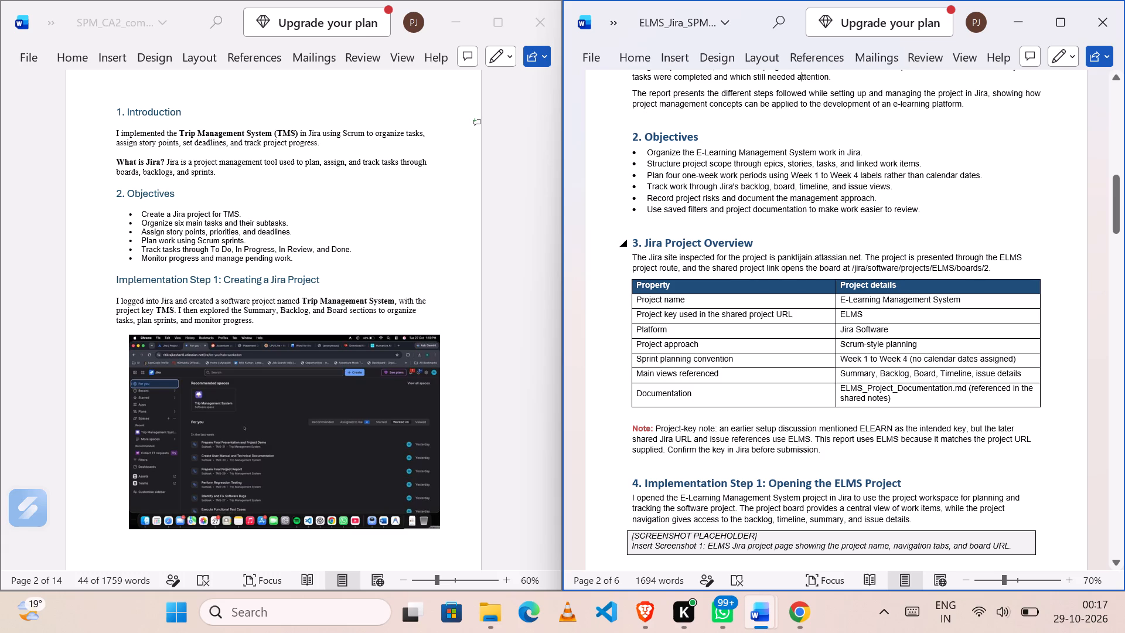
{"action": "left_click_drag", "start_coordinate": [318, 262], "coordinate": [246, 254]}
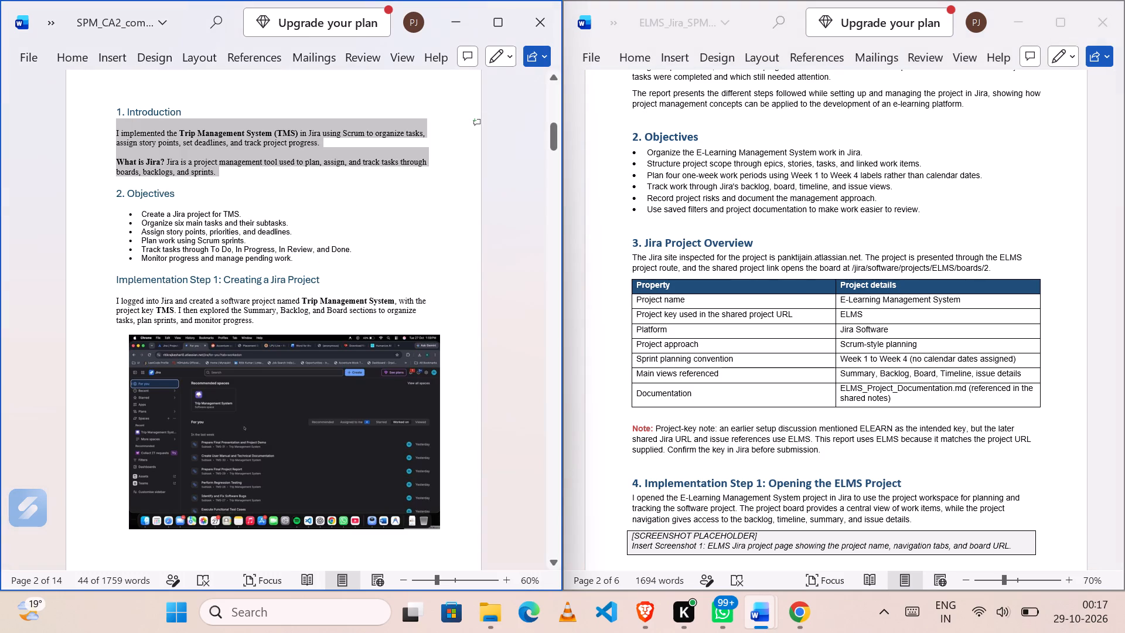
{"action": "left_click_drag", "start_coordinate": [246, 254], "coordinate": [212, 243]}
{"action": "left_click", "coordinate": [212, 243]}
{"action": "left_click_drag", "start_coordinate": [115, 193], "coordinate": [338, 265]}
{"action": "key", "text": "ctrl+c"}
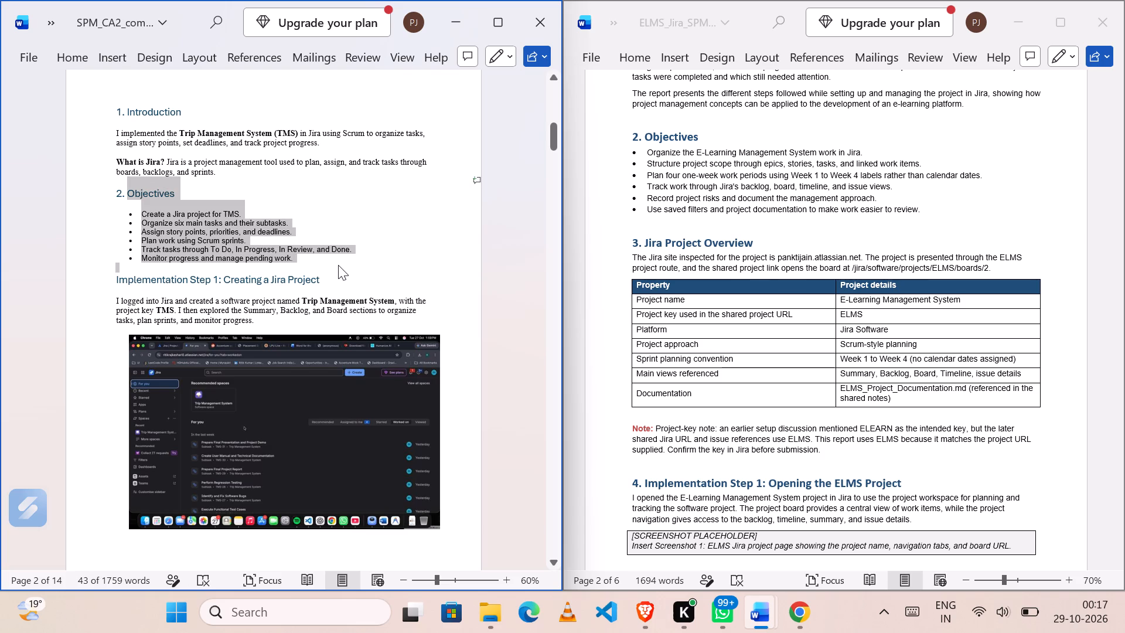
{"action": "key", "text": "alt+Tab"}
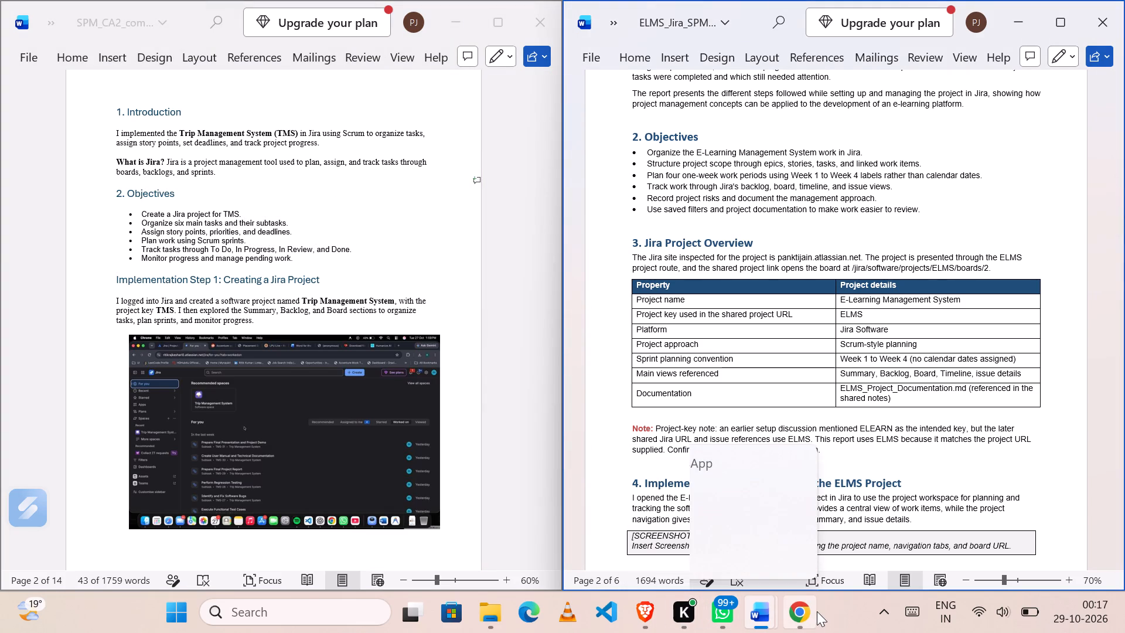
{"action": "left_click", "coordinate": [646, 613]}
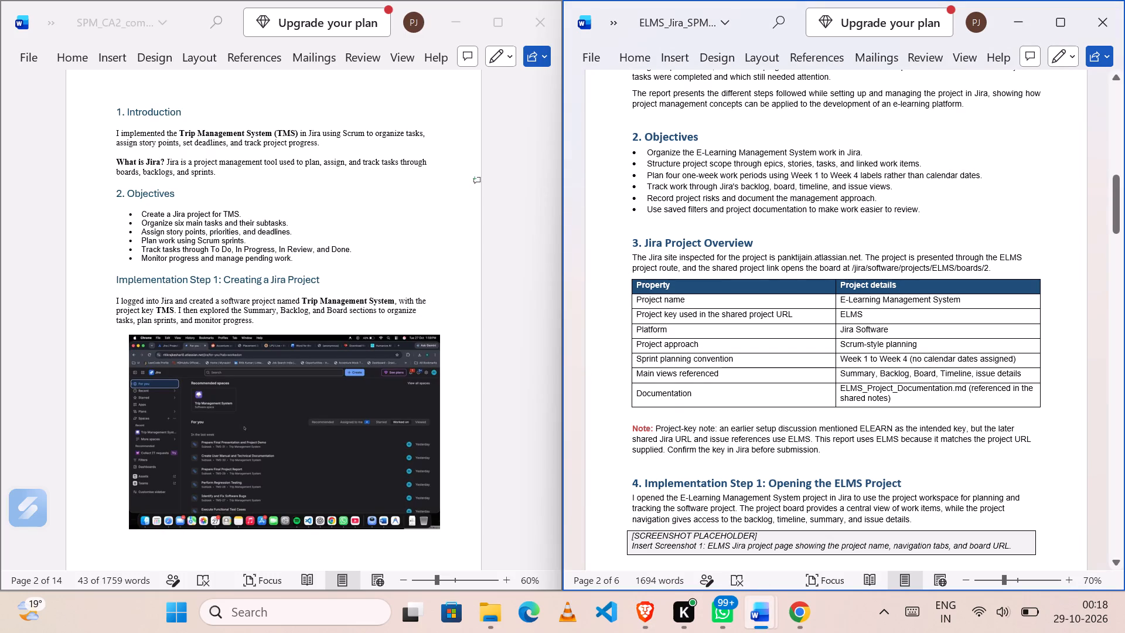
{"action": "left_click", "coordinate": [928, 208]}
{"action": "key", "text": "Return"}
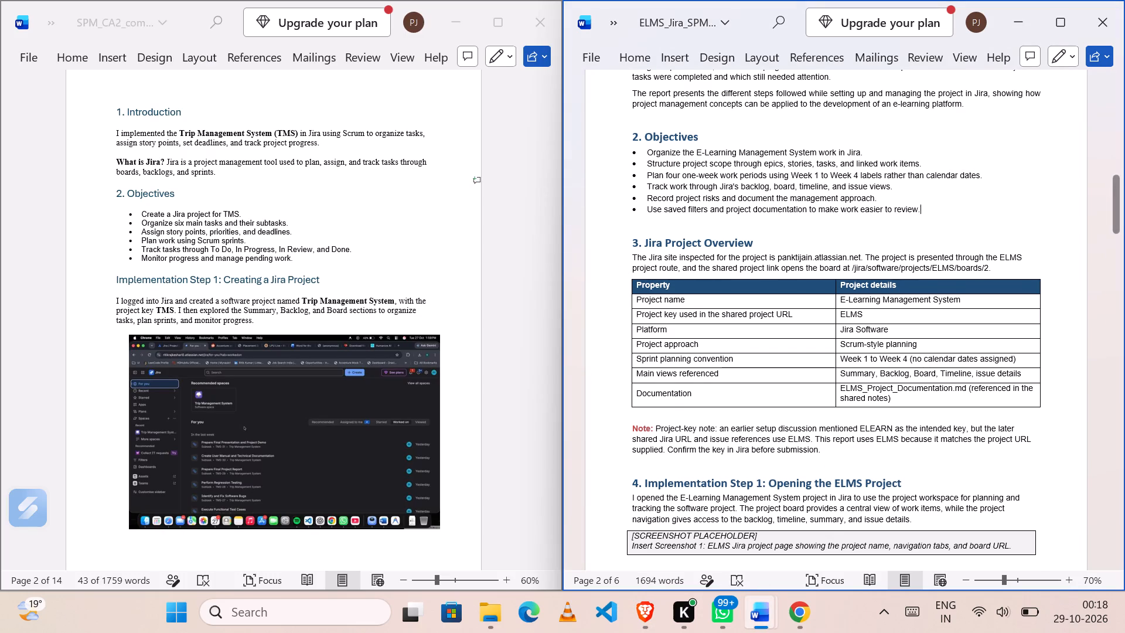
{"action": "key", "text": "ctrl+v"}
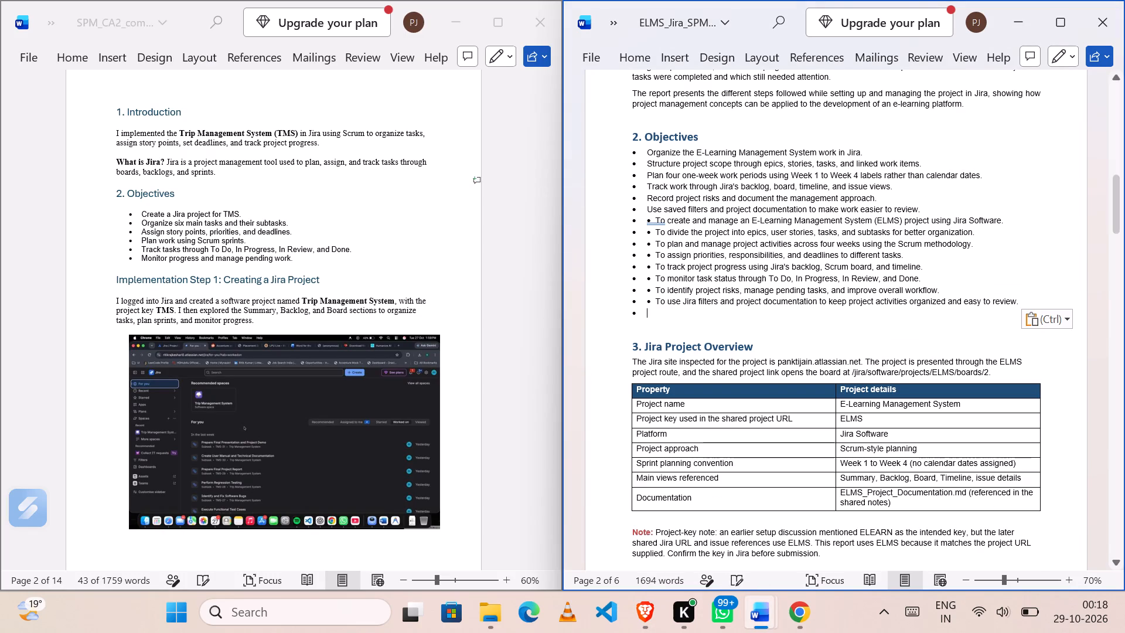
{"action": "key", "text": "BackSpace"}
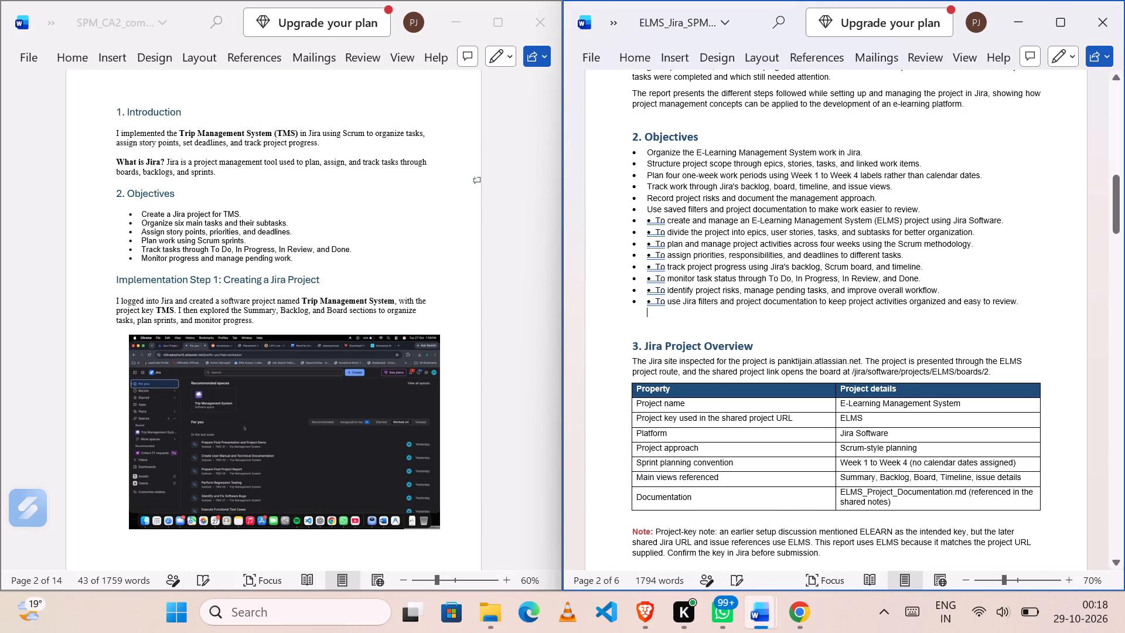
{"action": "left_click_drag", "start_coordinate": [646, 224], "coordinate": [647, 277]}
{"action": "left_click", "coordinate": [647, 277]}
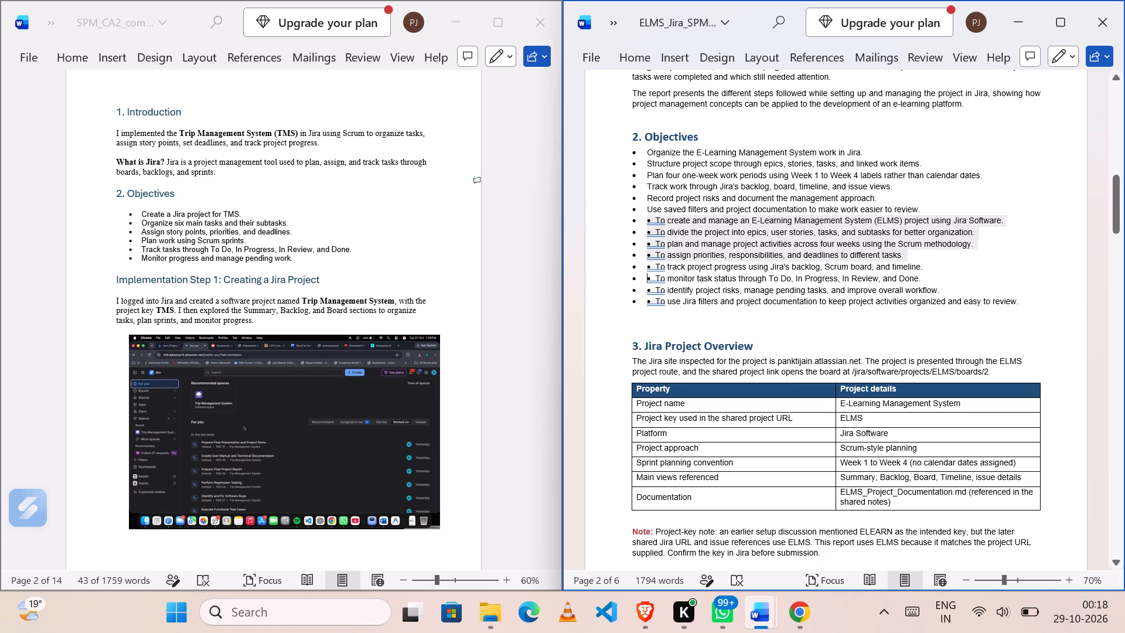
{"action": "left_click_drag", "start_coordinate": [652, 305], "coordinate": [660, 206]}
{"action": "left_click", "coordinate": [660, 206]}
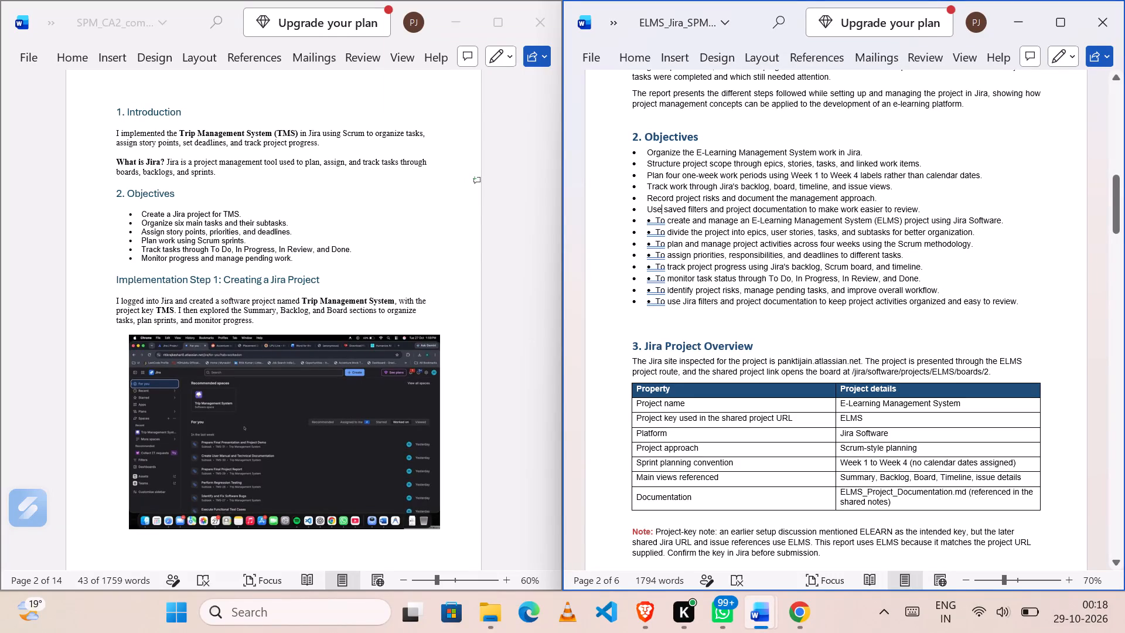
Delete the original Objectives bullets, from "Organize the E-Learning Management System work in Jira." through "Use saved filters and project documentation".
{"action": "left_click_drag", "start_coordinate": [929, 207], "coordinate": [650, 155]}
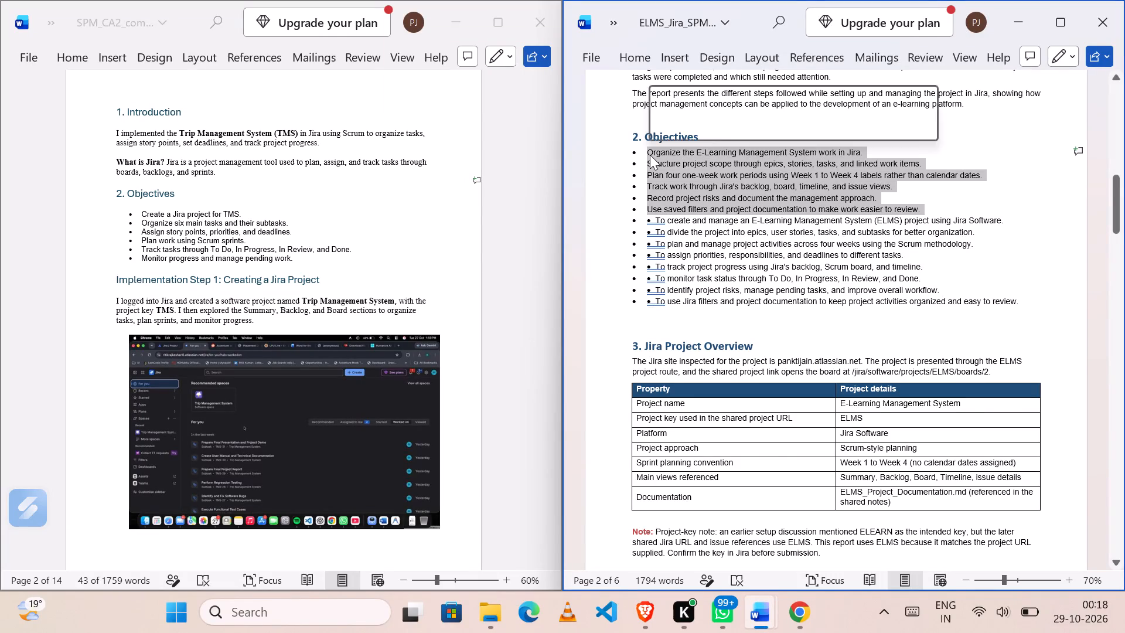
{"action": "key", "text": "BackSpace"}
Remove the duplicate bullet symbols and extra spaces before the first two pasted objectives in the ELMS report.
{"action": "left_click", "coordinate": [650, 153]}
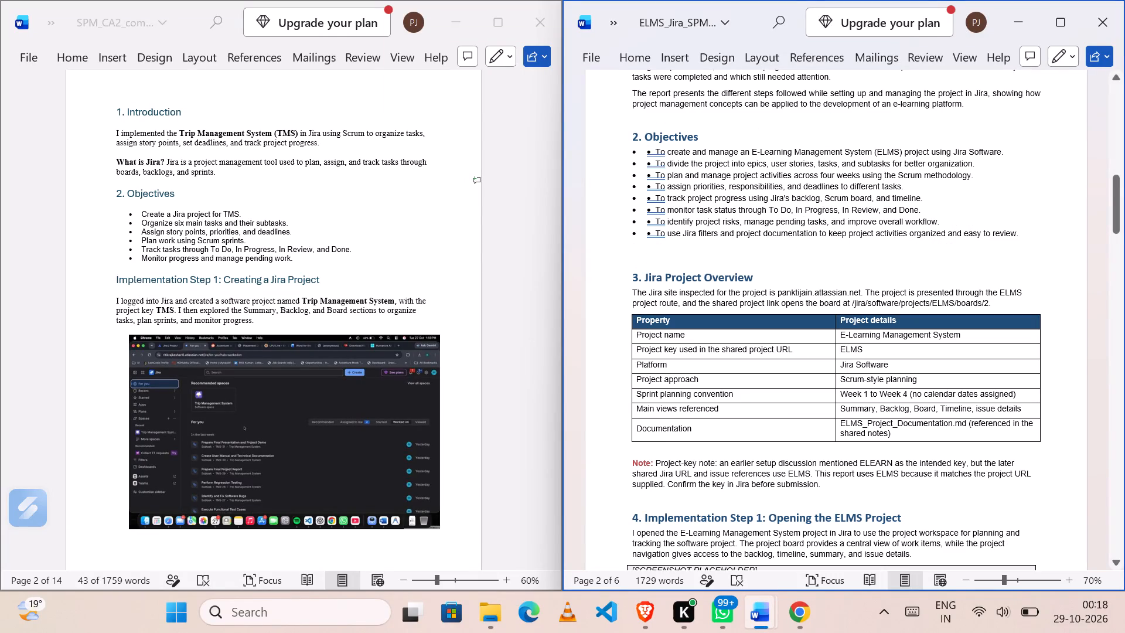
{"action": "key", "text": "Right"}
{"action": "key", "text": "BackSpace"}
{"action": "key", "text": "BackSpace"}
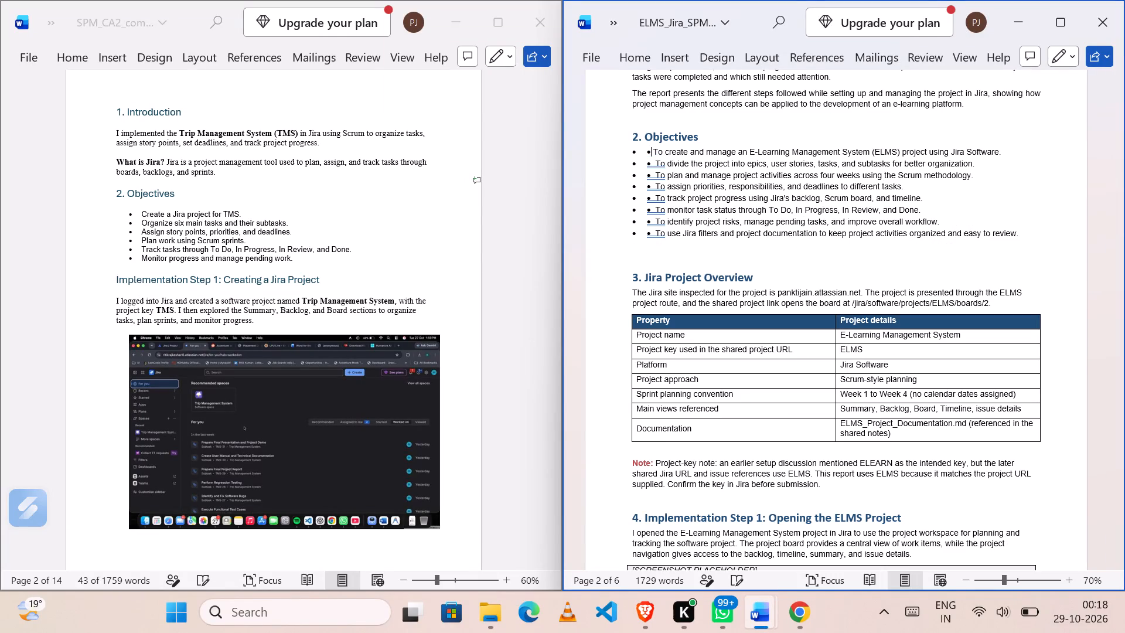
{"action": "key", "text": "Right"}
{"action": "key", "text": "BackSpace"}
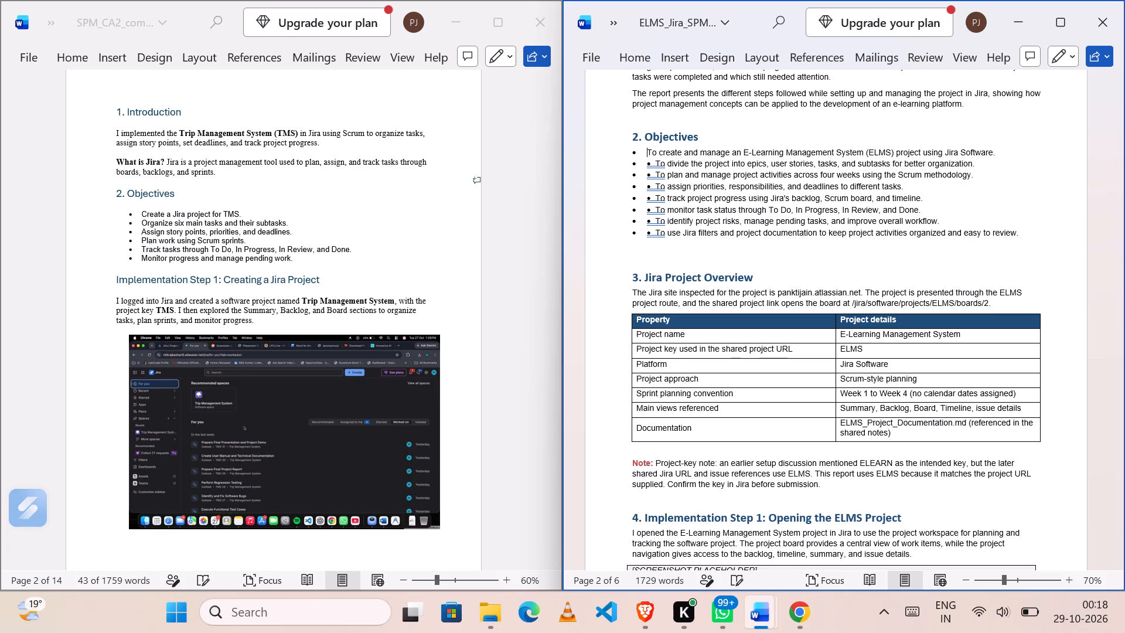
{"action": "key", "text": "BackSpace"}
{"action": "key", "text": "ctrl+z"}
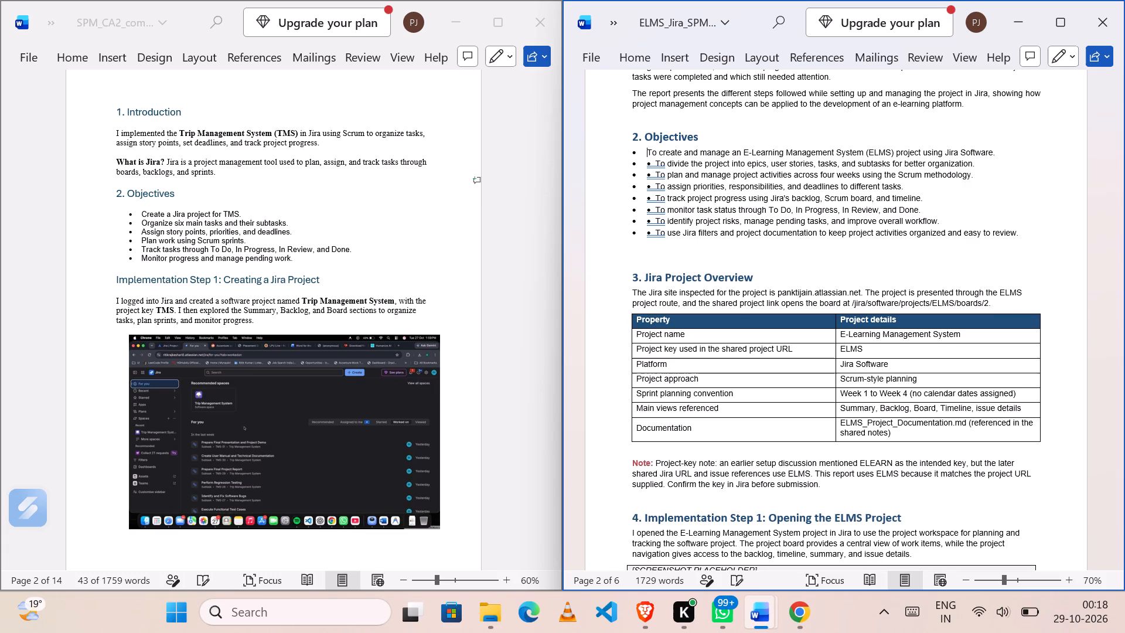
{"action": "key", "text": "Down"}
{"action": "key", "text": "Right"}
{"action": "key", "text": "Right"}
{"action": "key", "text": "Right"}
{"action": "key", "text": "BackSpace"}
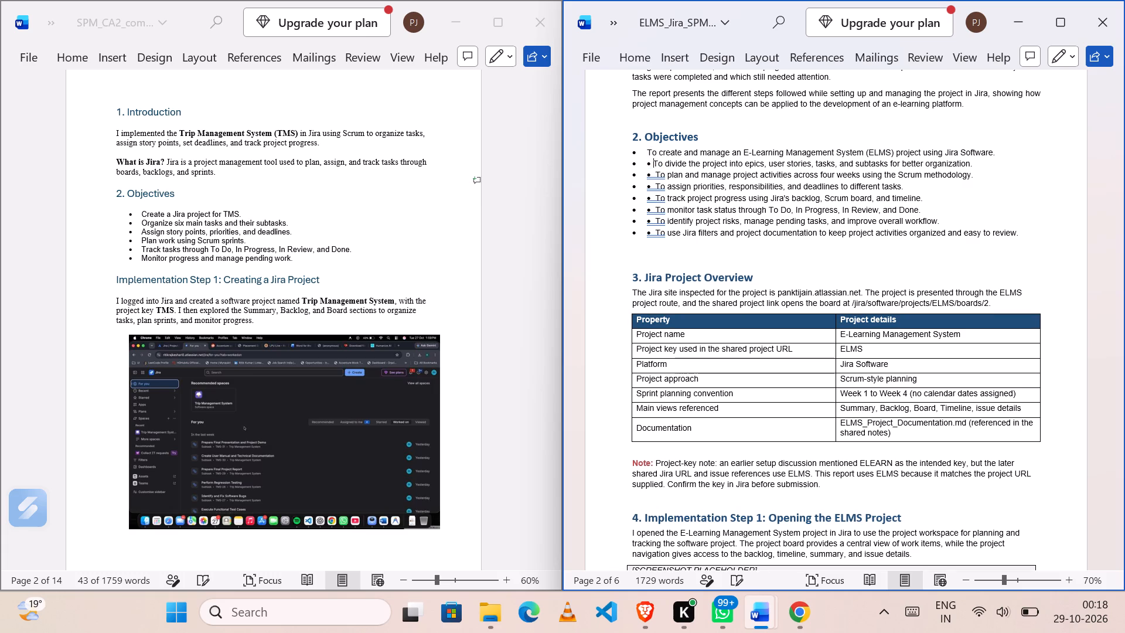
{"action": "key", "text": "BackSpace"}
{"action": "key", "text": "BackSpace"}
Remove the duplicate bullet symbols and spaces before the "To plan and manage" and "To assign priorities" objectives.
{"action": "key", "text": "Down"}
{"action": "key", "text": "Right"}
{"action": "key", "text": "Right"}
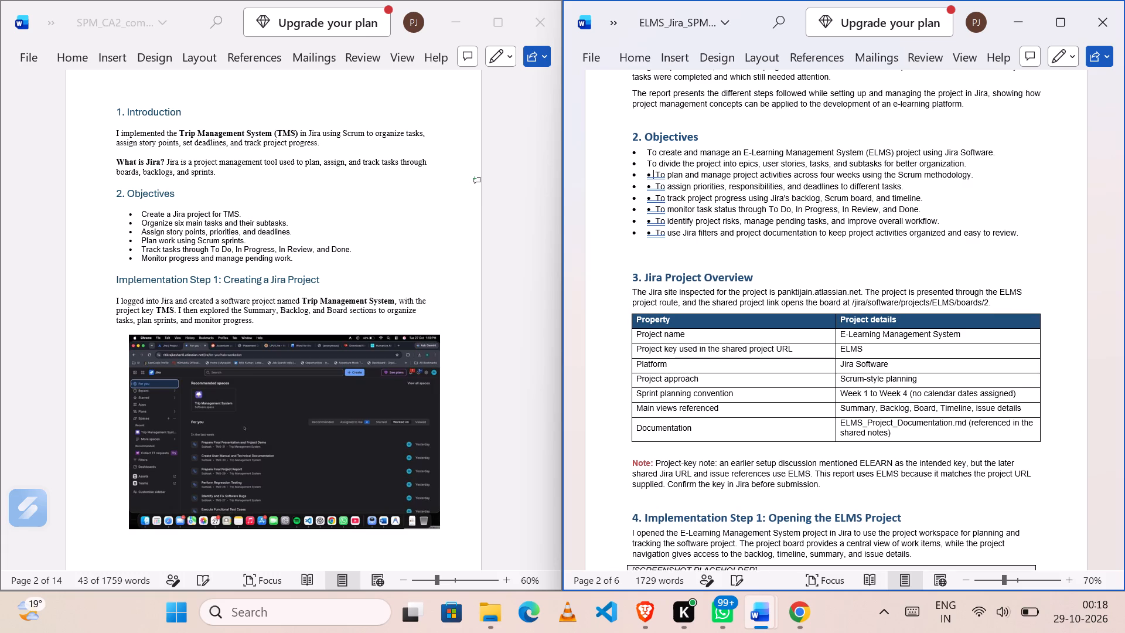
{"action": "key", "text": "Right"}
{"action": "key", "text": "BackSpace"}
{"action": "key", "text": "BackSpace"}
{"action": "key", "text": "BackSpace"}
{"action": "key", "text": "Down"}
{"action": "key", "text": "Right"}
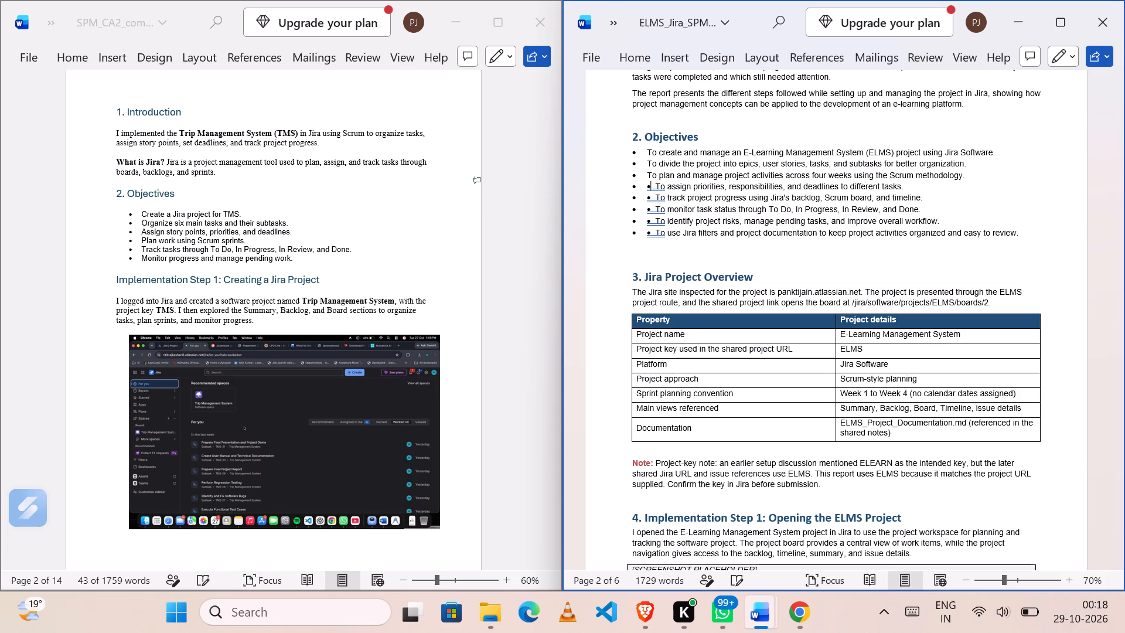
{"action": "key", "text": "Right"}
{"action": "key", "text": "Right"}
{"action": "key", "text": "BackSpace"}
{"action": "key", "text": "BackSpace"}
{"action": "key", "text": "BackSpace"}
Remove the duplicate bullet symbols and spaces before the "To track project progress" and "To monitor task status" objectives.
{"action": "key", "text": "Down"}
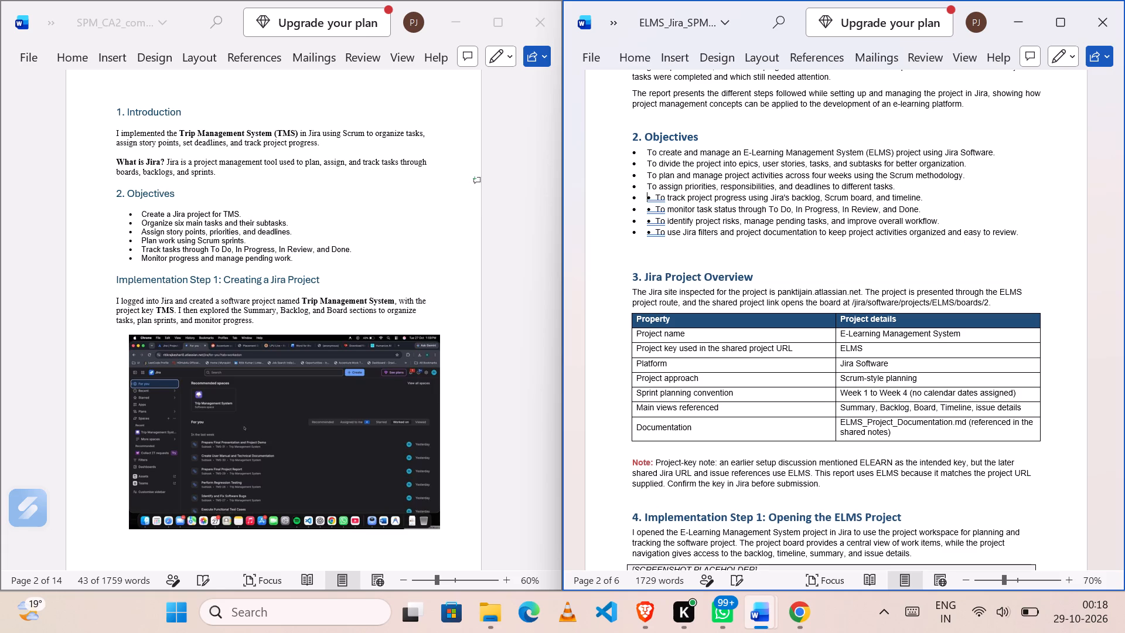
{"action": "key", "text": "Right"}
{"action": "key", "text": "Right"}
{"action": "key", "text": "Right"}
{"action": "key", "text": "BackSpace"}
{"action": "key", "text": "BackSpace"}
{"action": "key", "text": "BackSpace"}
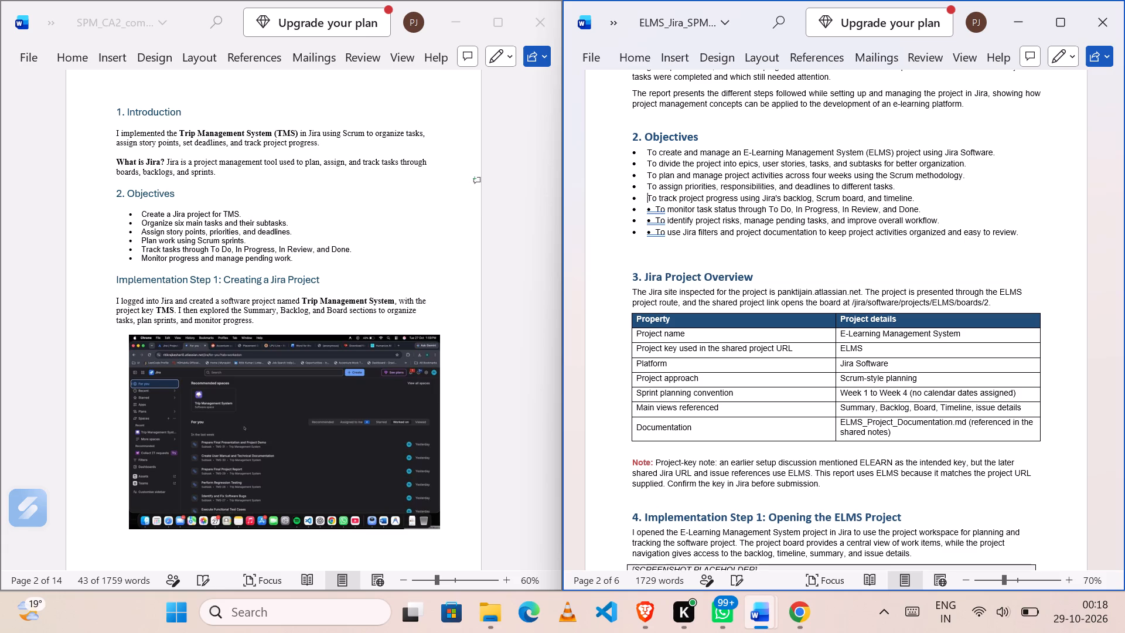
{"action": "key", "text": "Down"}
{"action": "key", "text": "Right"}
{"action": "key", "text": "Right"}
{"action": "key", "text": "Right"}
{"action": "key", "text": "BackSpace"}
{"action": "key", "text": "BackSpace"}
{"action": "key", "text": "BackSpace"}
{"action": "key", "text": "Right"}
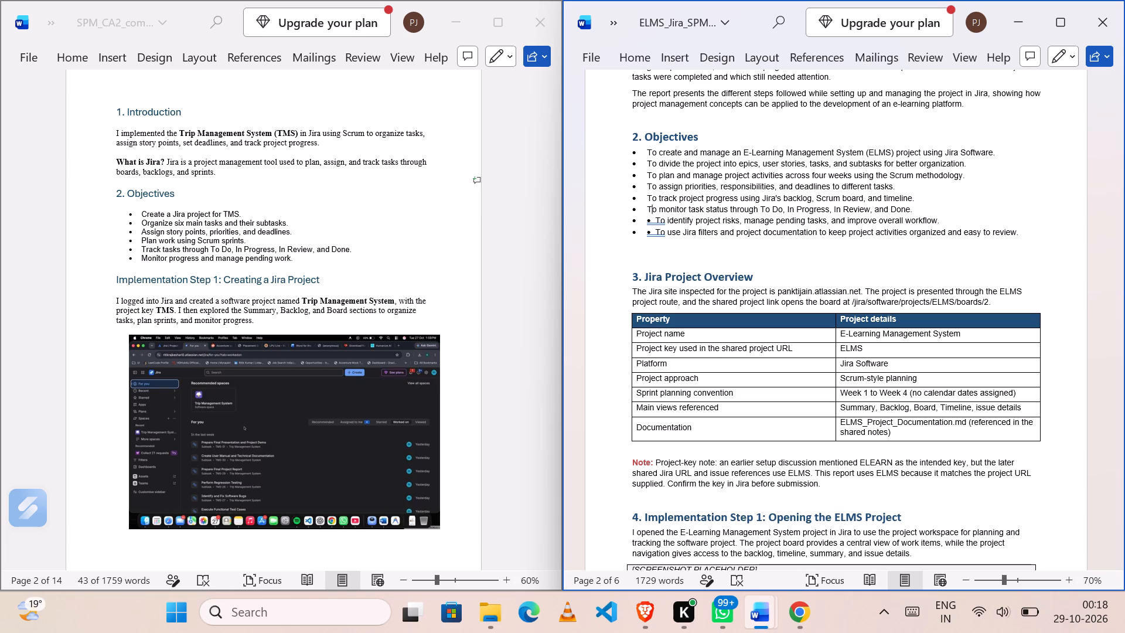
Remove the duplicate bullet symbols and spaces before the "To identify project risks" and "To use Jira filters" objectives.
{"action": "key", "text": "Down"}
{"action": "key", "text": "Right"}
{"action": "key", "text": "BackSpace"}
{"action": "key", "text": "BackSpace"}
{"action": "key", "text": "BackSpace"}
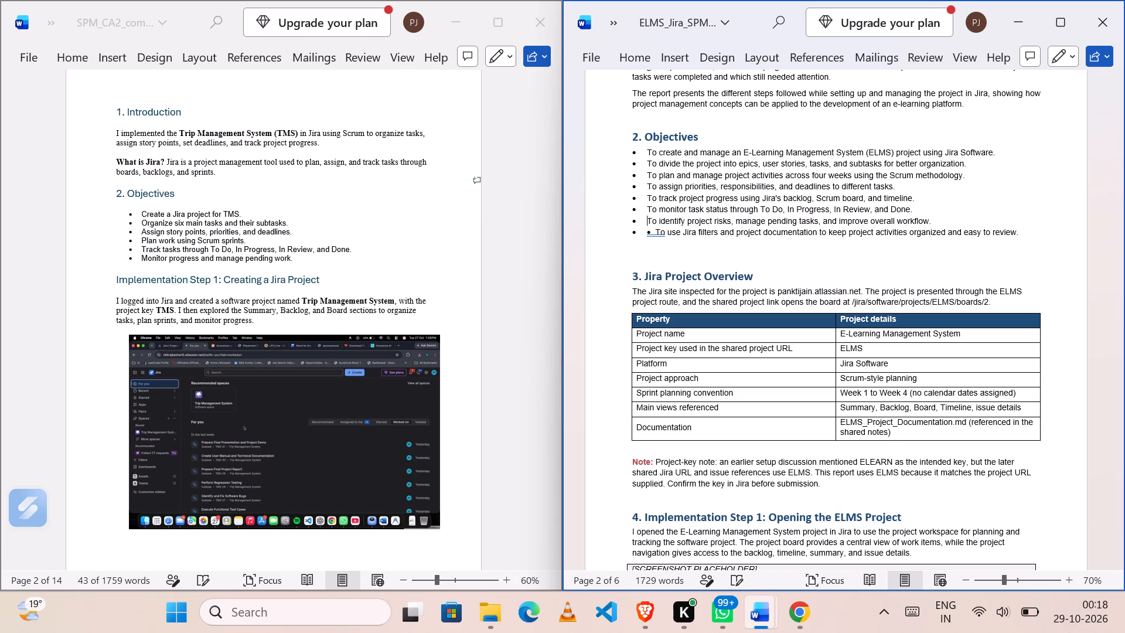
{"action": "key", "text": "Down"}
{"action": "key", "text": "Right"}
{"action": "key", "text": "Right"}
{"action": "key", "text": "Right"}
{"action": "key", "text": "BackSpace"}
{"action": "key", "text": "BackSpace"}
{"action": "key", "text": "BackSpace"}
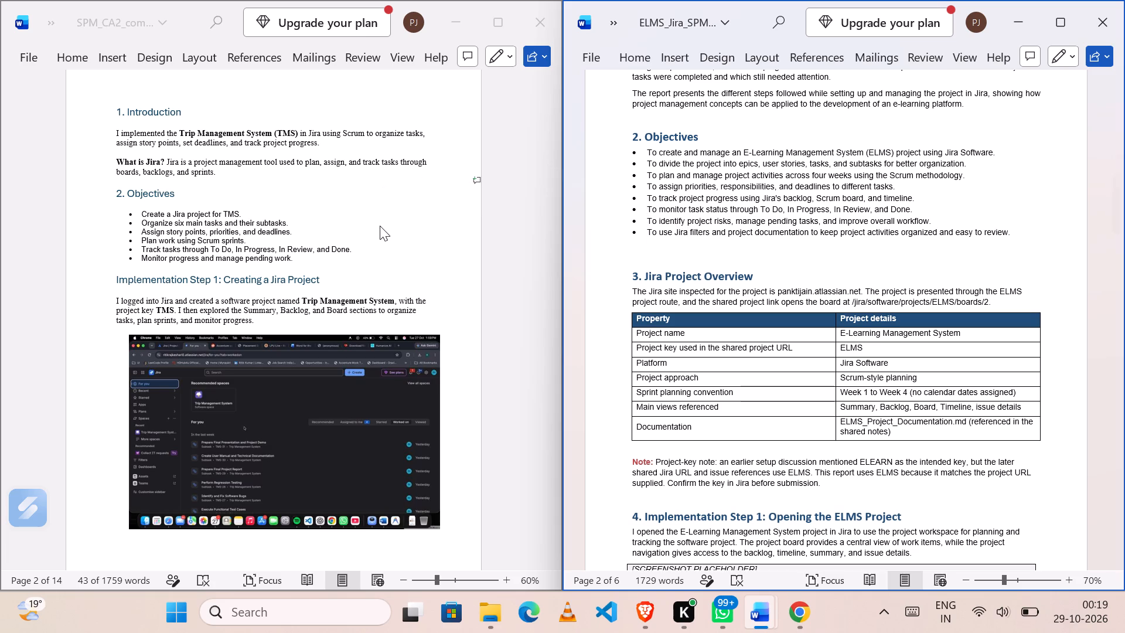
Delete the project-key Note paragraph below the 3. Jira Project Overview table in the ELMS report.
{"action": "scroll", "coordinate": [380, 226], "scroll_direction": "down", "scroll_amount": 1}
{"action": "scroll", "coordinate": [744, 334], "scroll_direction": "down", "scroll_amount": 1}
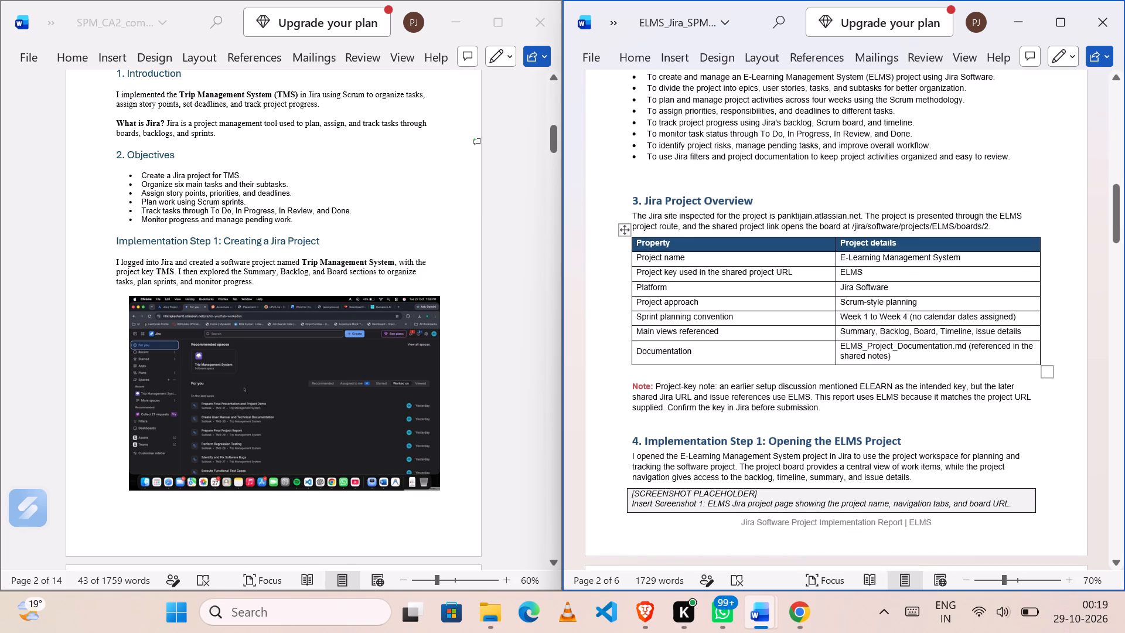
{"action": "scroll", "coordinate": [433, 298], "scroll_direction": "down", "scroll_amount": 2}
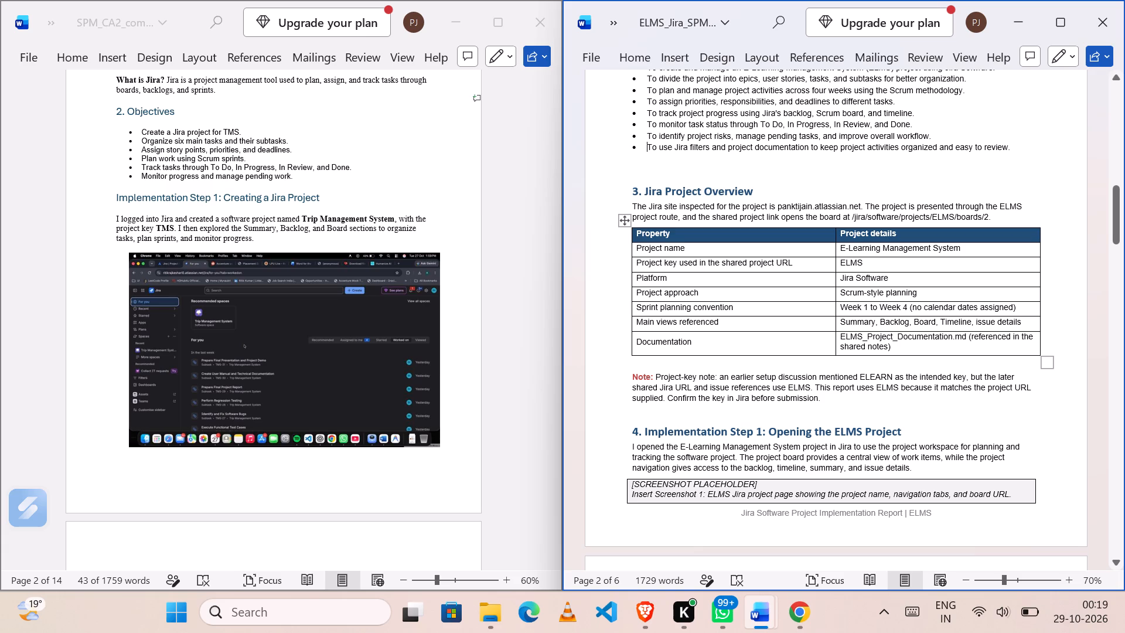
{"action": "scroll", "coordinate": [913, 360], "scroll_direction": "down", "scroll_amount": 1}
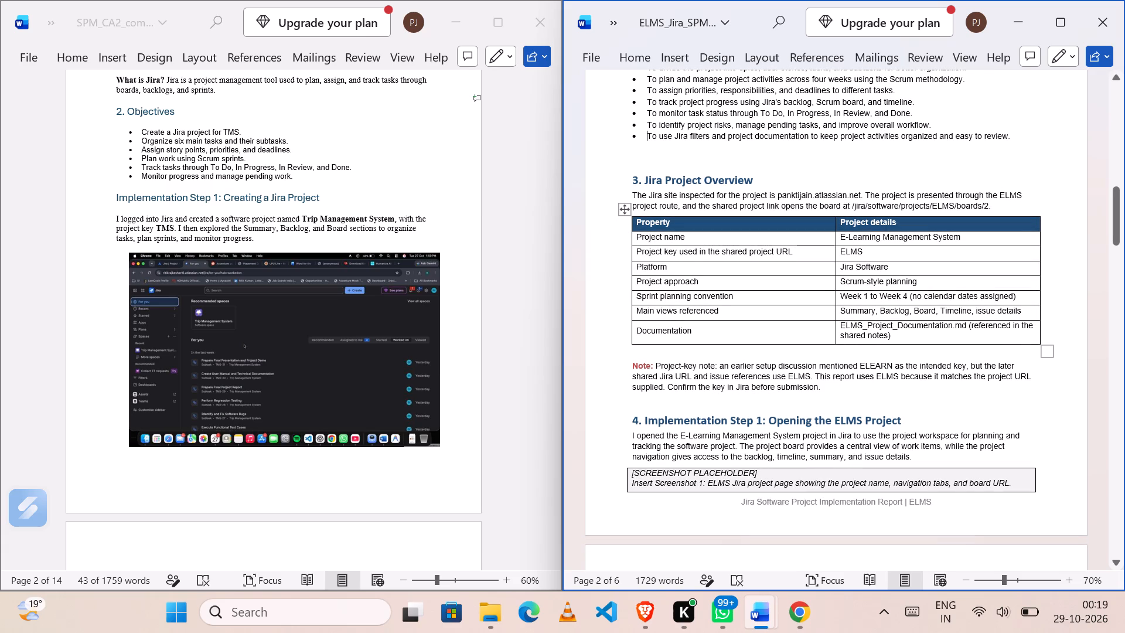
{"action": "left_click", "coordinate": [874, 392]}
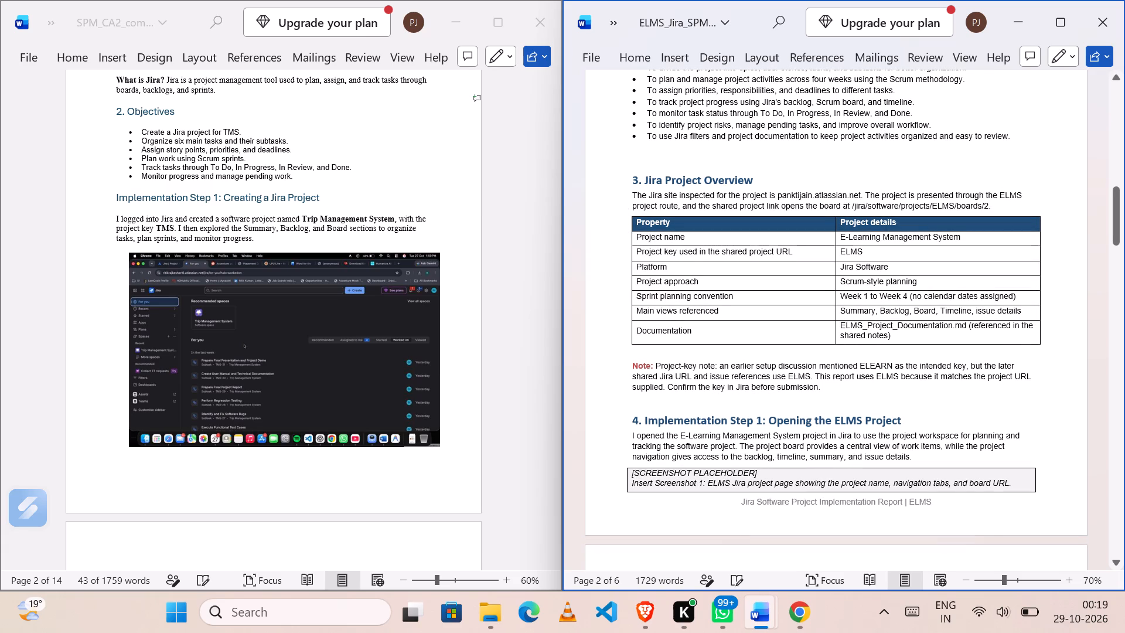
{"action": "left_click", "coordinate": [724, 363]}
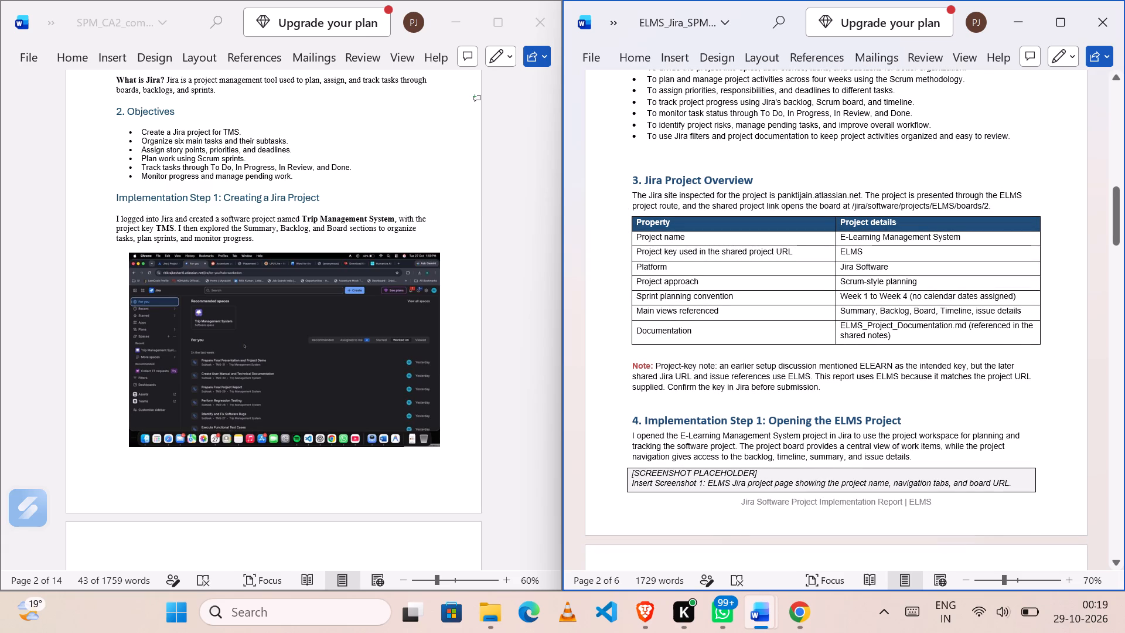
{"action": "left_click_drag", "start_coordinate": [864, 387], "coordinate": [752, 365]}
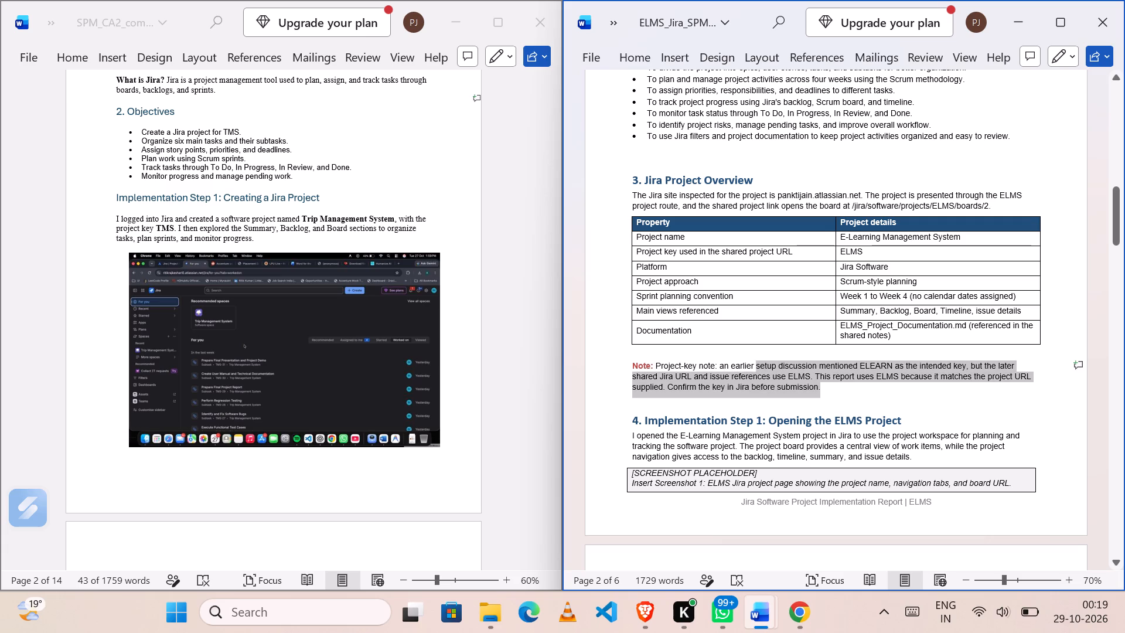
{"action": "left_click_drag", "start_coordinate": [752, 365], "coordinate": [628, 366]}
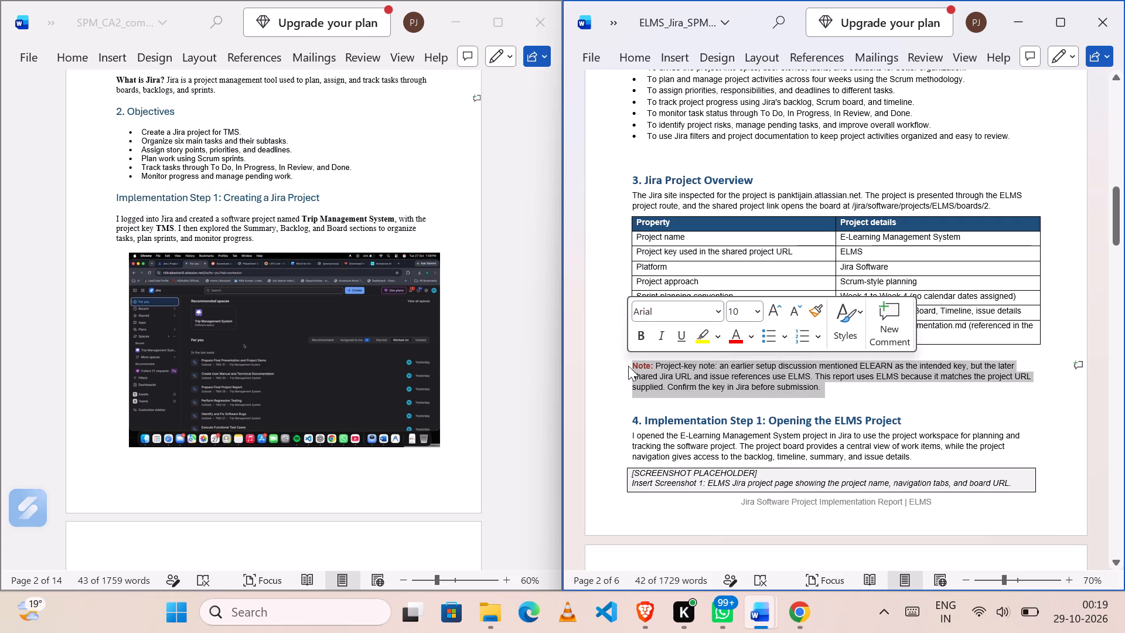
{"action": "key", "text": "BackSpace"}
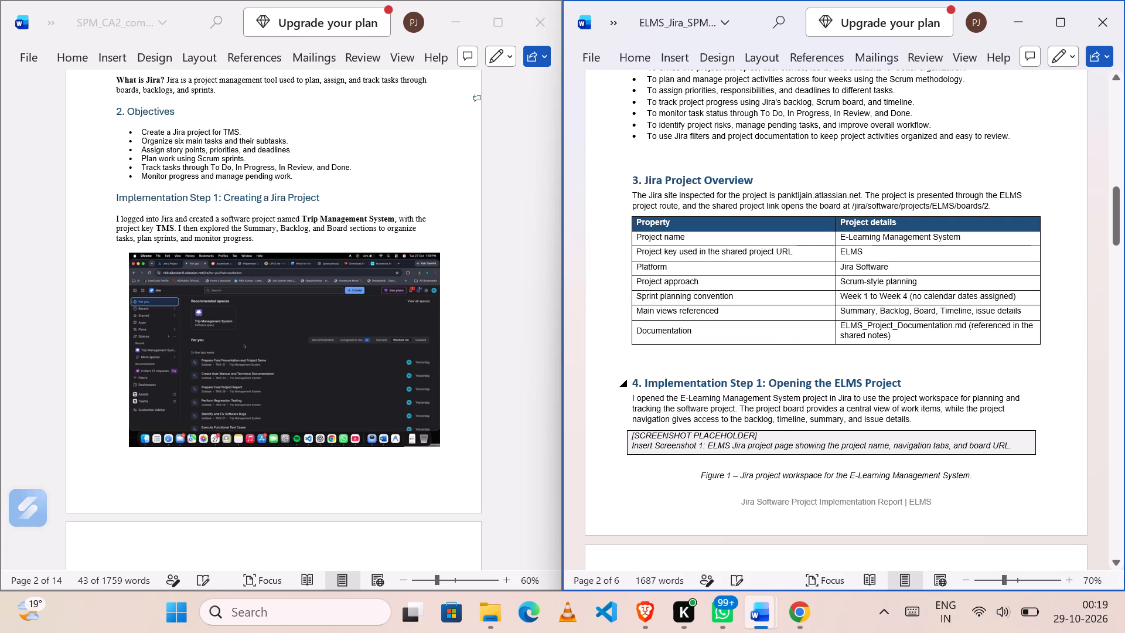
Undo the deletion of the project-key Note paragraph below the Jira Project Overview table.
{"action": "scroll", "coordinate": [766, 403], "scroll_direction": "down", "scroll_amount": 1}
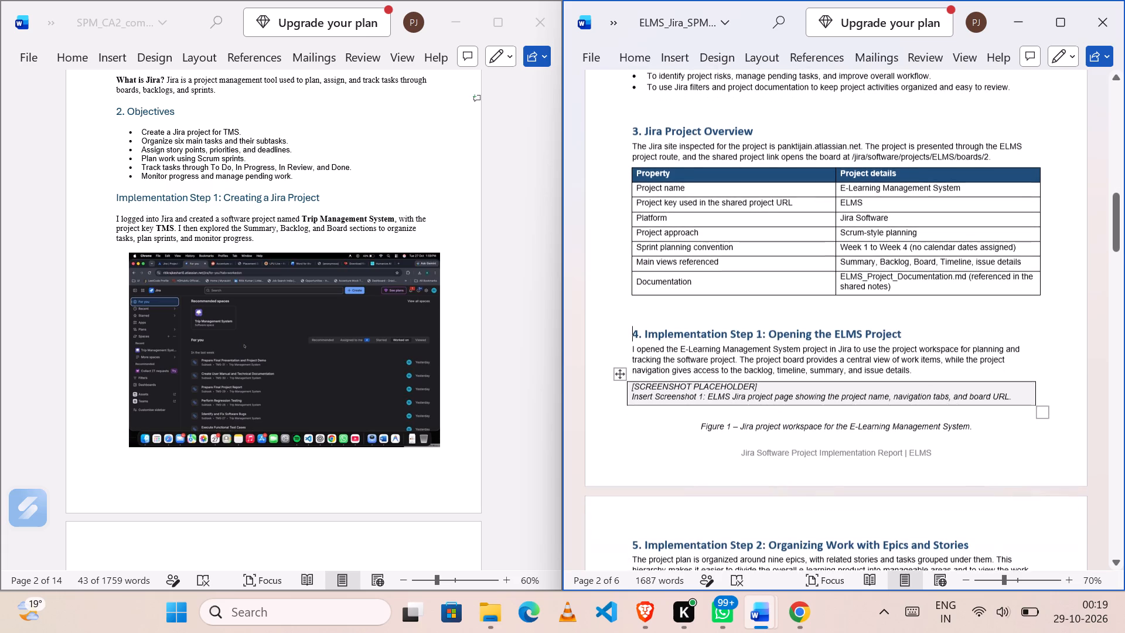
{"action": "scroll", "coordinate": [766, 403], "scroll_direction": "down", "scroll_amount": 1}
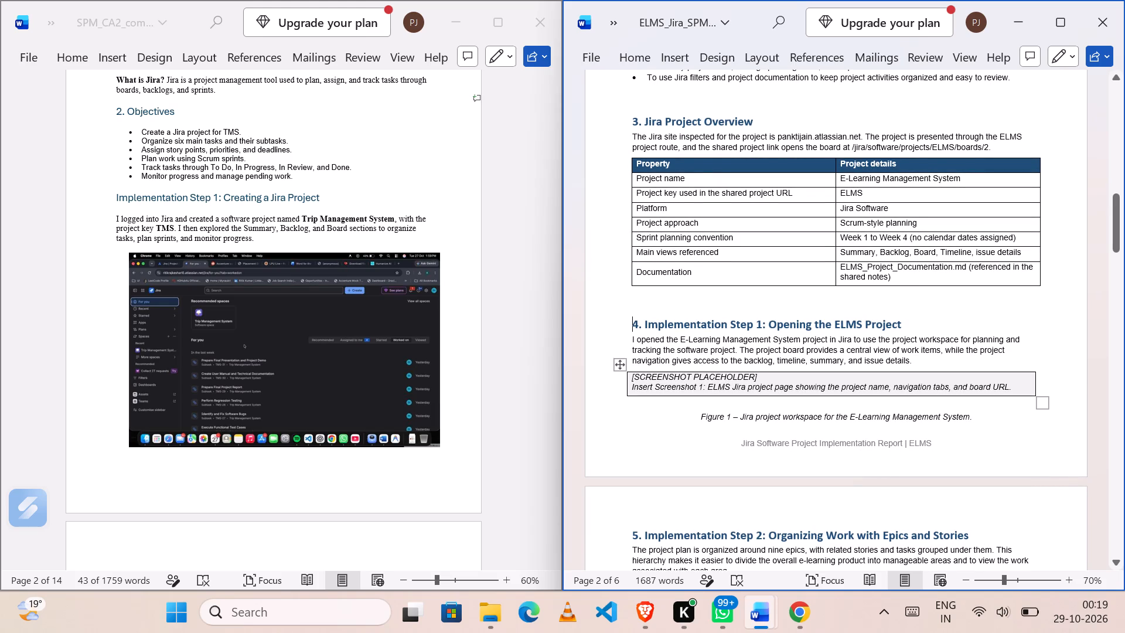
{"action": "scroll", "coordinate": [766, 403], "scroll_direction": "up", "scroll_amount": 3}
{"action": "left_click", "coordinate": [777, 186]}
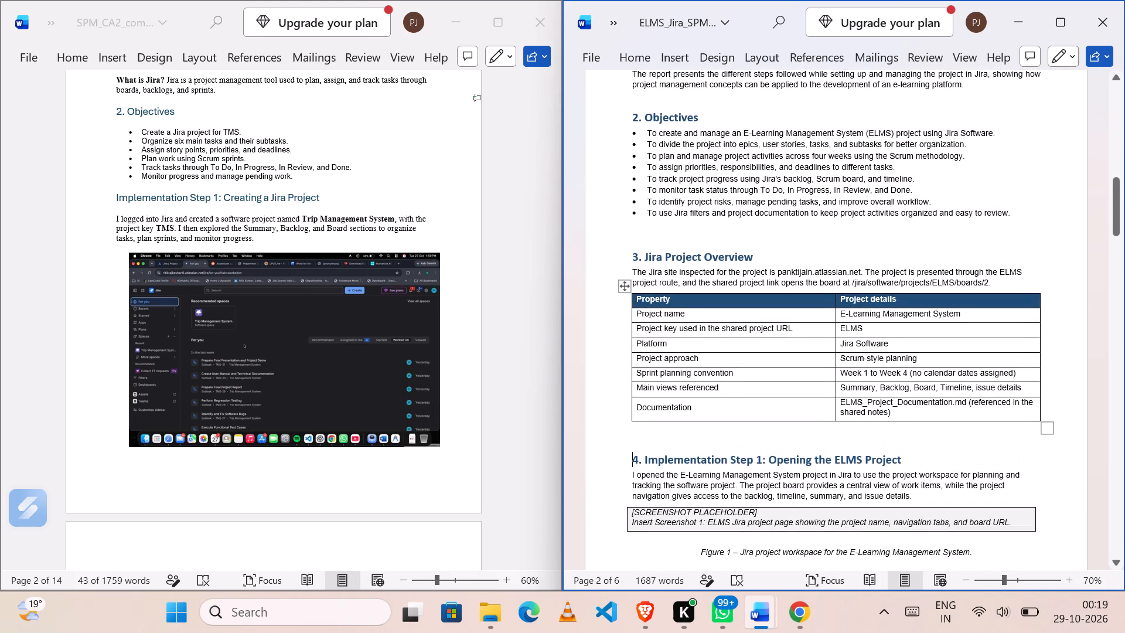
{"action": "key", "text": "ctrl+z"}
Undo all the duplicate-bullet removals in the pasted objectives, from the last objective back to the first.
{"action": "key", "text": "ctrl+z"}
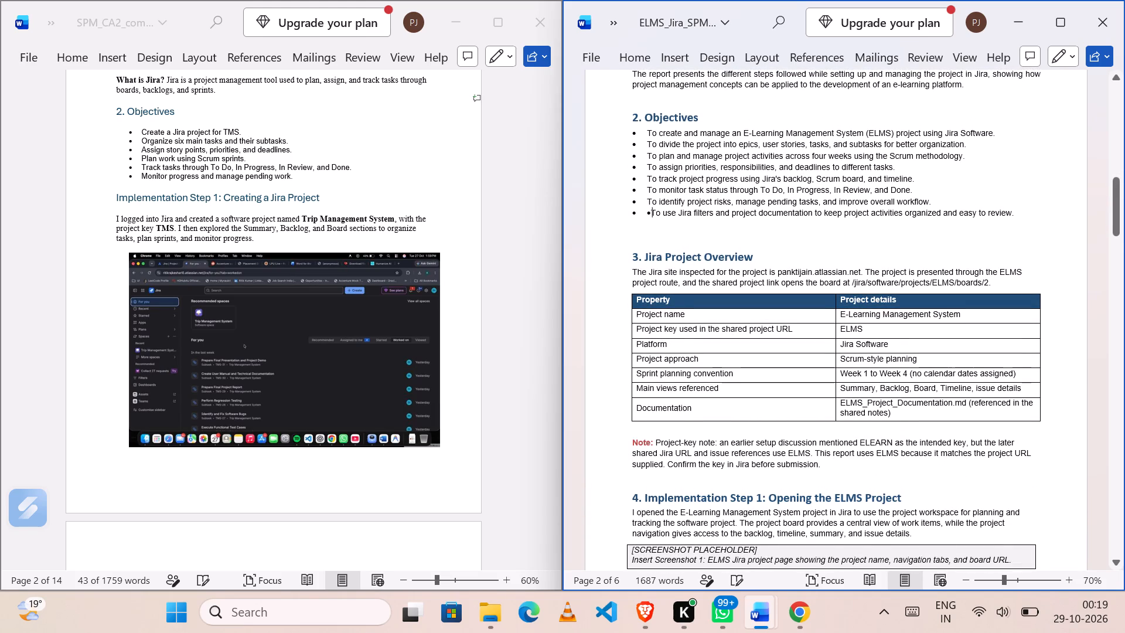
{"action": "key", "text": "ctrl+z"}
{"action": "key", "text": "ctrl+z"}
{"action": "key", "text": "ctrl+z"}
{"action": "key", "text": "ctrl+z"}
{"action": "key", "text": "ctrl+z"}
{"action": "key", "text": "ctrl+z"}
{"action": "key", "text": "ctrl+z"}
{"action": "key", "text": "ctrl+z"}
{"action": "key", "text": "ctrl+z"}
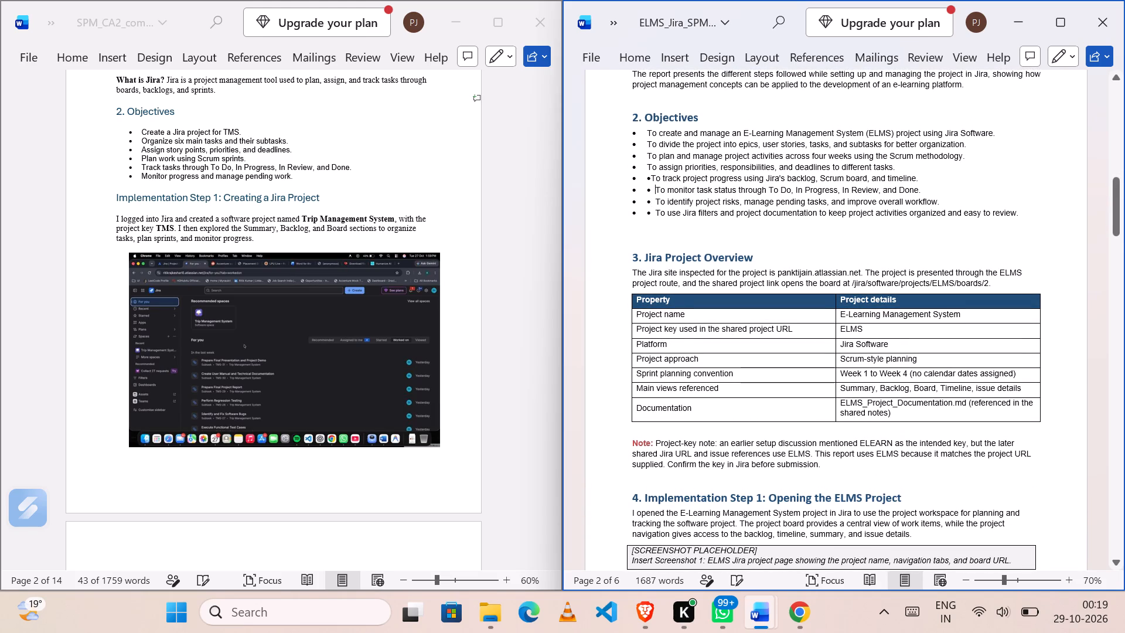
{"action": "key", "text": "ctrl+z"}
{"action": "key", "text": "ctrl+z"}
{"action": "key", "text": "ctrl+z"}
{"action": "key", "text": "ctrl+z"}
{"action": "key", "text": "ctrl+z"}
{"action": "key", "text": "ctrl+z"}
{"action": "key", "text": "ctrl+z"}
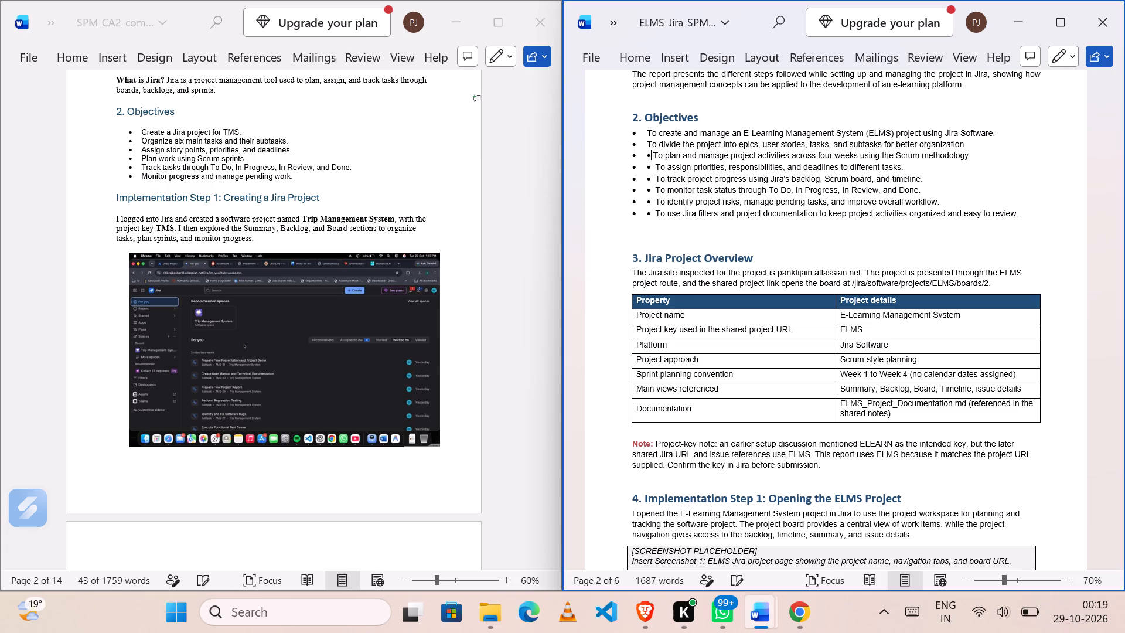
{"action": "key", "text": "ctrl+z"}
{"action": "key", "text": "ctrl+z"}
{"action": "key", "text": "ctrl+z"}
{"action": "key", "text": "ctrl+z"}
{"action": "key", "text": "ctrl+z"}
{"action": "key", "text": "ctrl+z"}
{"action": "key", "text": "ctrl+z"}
Undo the original Objectives bullets' deletion and the pasted objectives, keeping "E-Learning Management System (ELMS)" bold in the introduction.
{"action": "key", "text": "ctrl+z"}
{"action": "key", "text": "ctrl+z"}
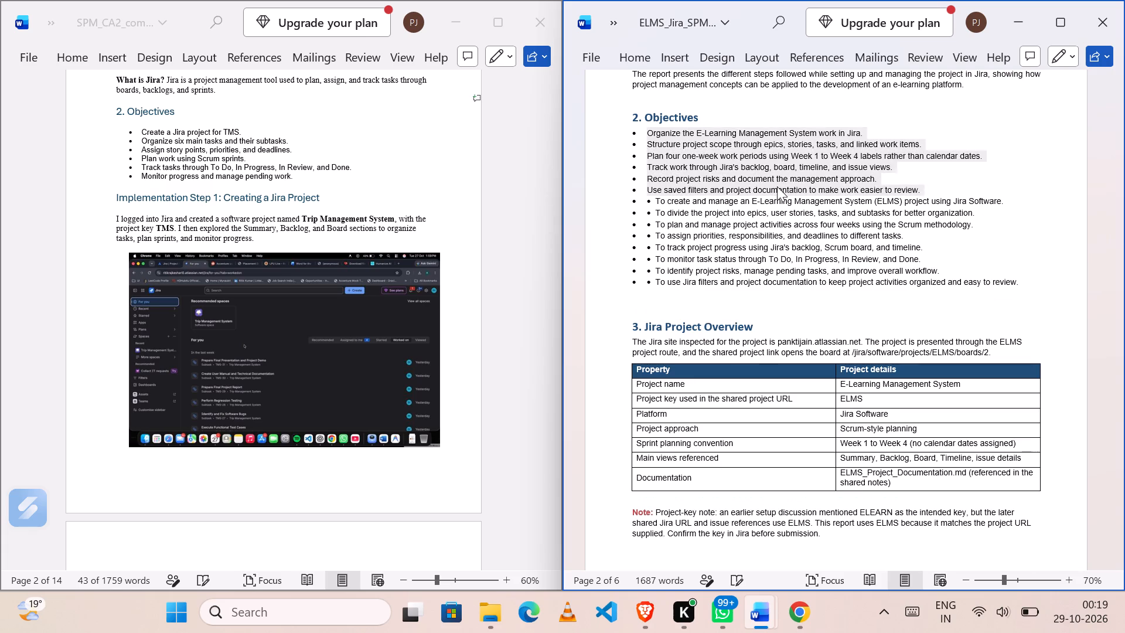
{"action": "key", "text": "ctrl+z"}
{"action": "key", "text": "ctrl+z"}
{"action": "key", "text": "ctrl+z"}
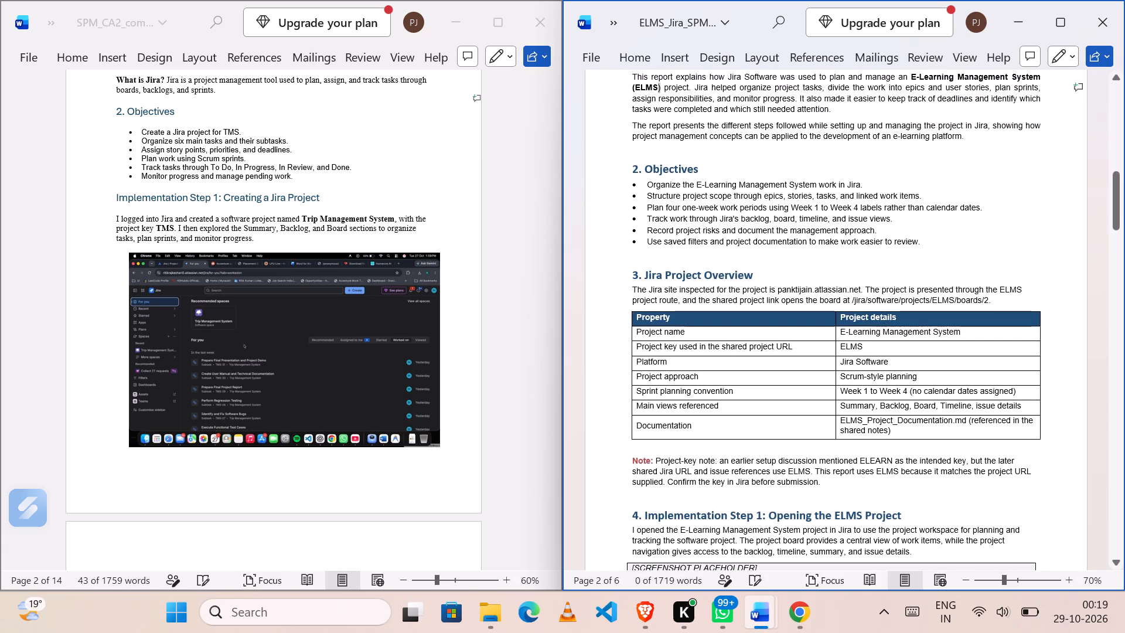
{"action": "key", "text": "ctrl+z"}
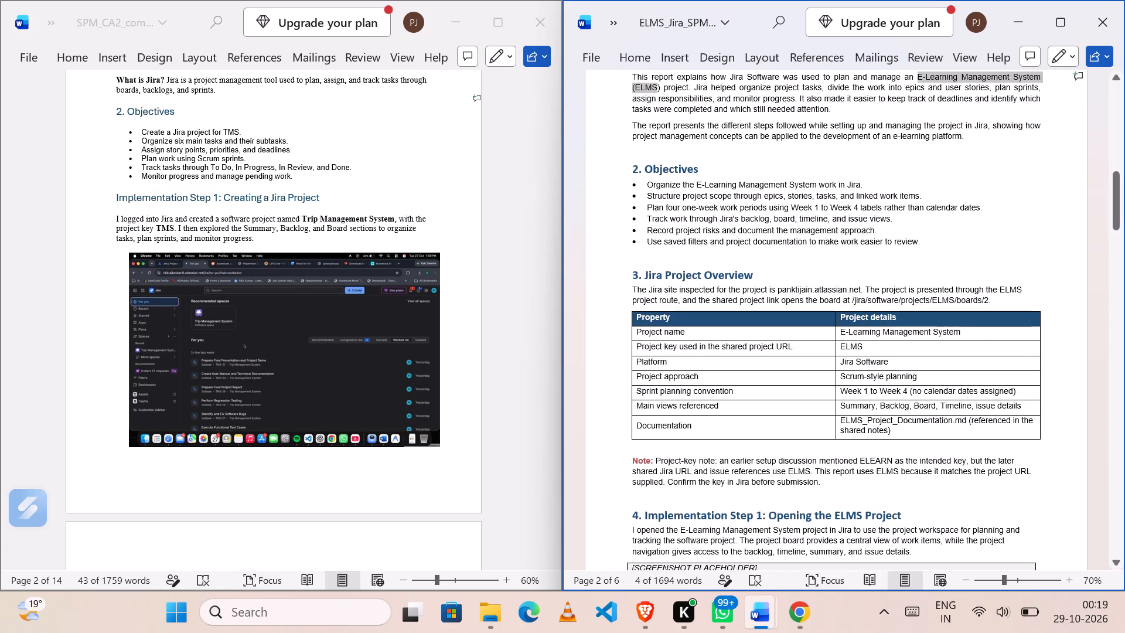
{"action": "key", "text": "ctrl+y"}
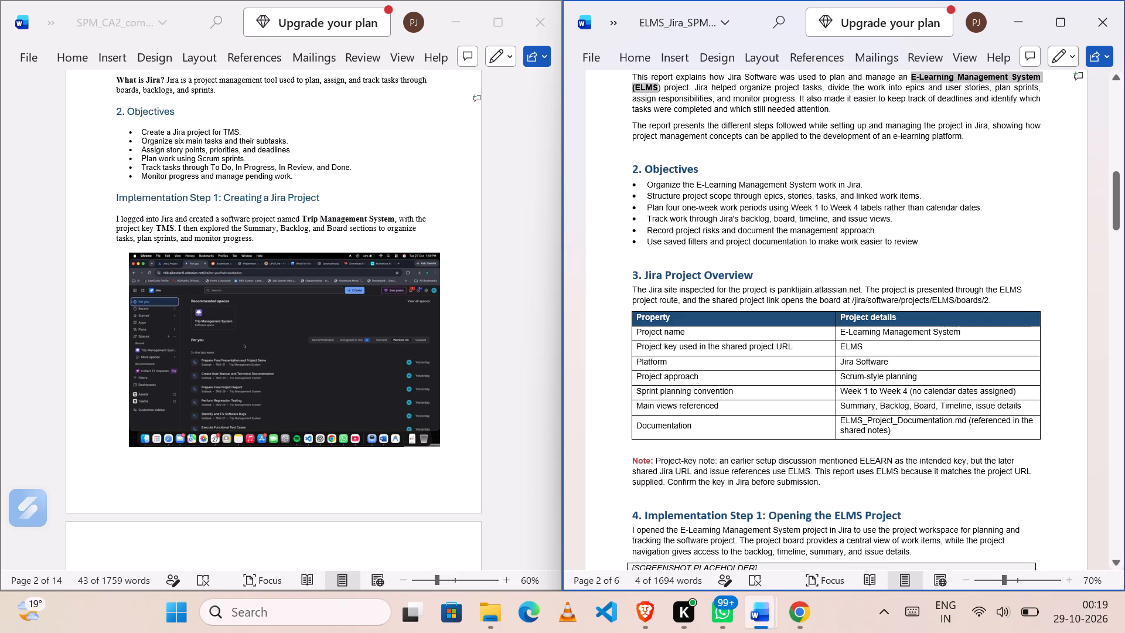
{"action": "key", "text": "ctrl+y"}
{"action": "left_click", "coordinate": [836, 230]}
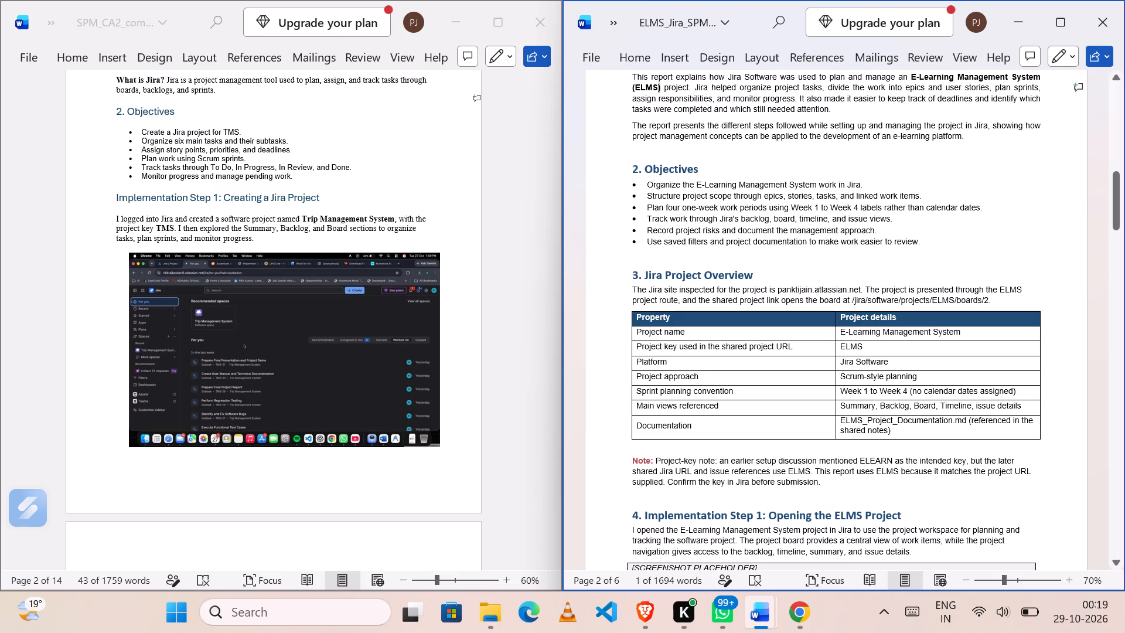
Delete the red-labelled project-key Note paragraph below the 3. Jira Project Overview table in the ELMS report.
{"action": "scroll", "coordinate": [894, 343], "scroll_direction": "down", "scroll_amount": 1}
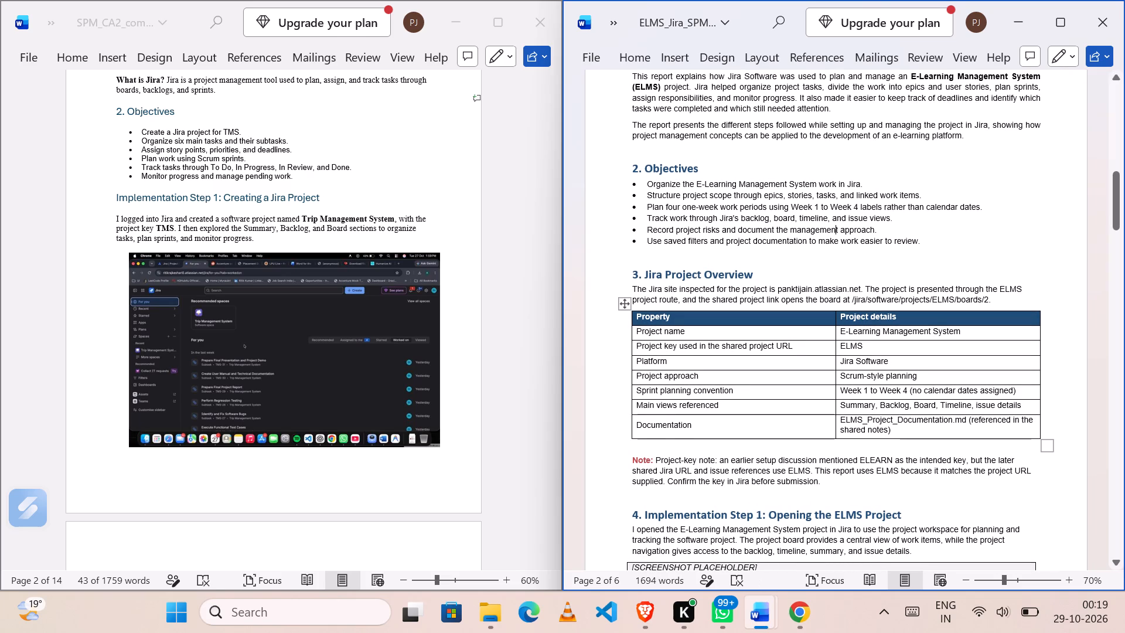
{"action": "scroll", "coordinate": [894, 343], "scroll_direction": "down", "scroll_amount": 2}
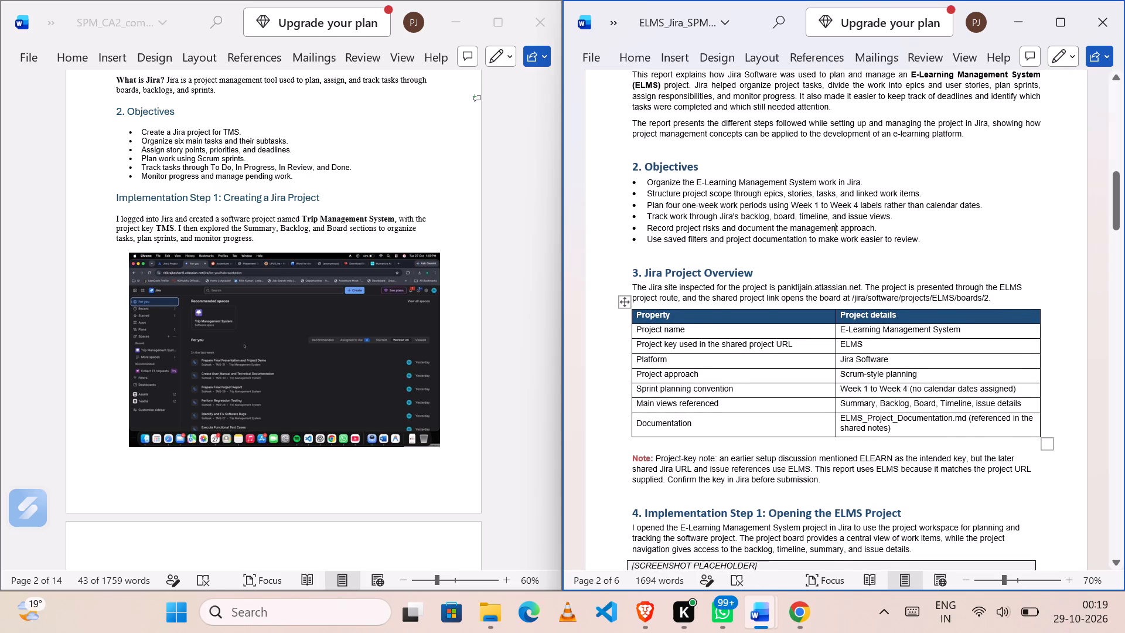
{"action": "scroll", "coordinate": [894, 343], "scroll_direction": "down", "scroll_amount": 1}
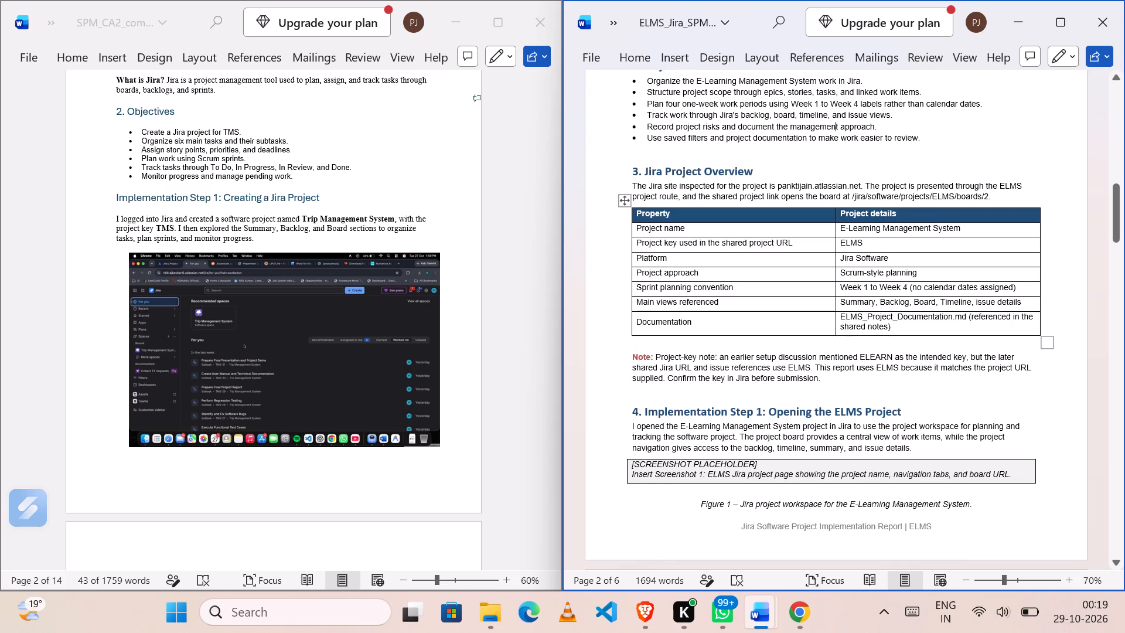
{"action": "left_click_drag", "start_coordinate": [858, 382], "coordinate": [617, 359]}
{"action": "key", "text": "BackSpace"}
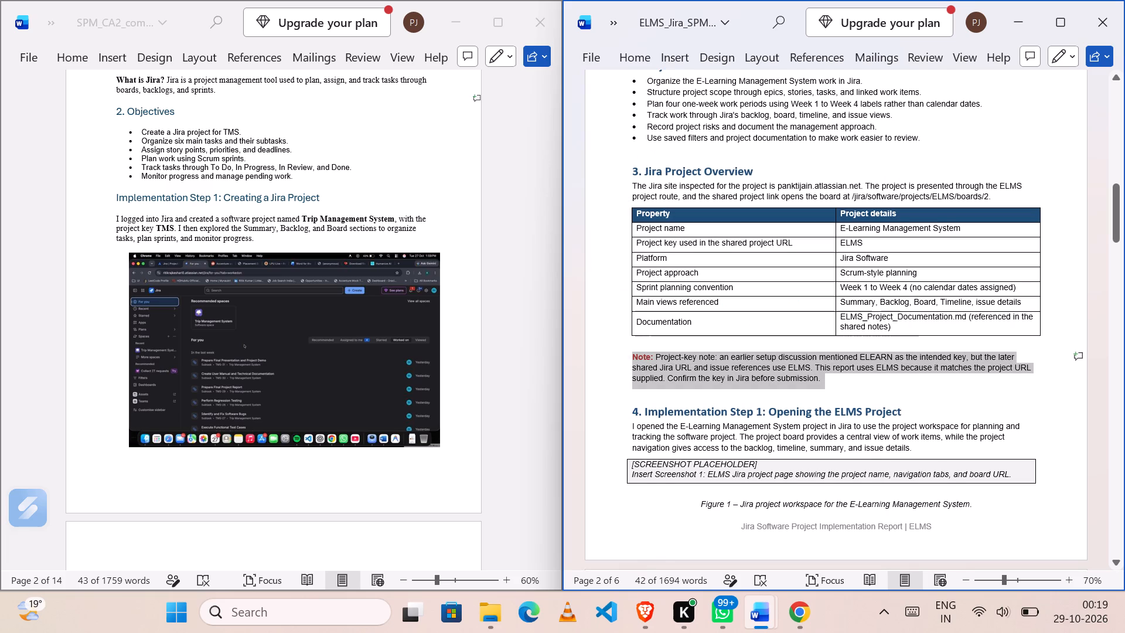
Review the ELMS report's remaining sections through 14. Conclusion, along with the implementation steps in the SPM_CA2 reference document.
{"action": "scroll", "coordinate": [742, 278], "scroll_direction": "down", "scroll_amount": 1}
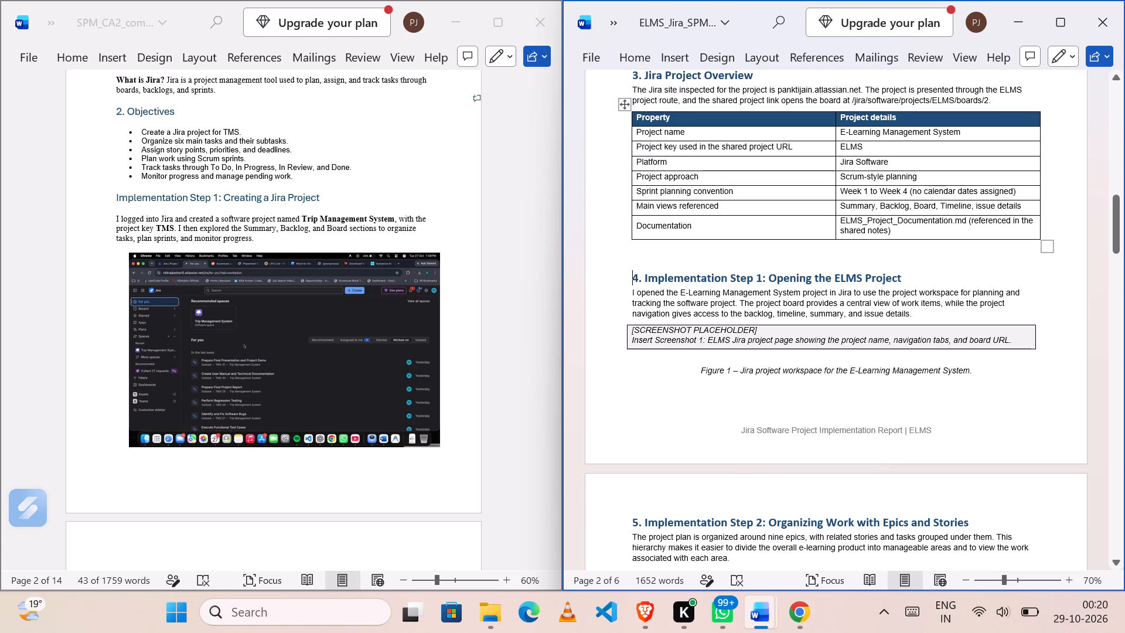
{"action": "scroll", "coordinate": [884, 300], "scroll_direction": "down", "scroll_amount": 1}
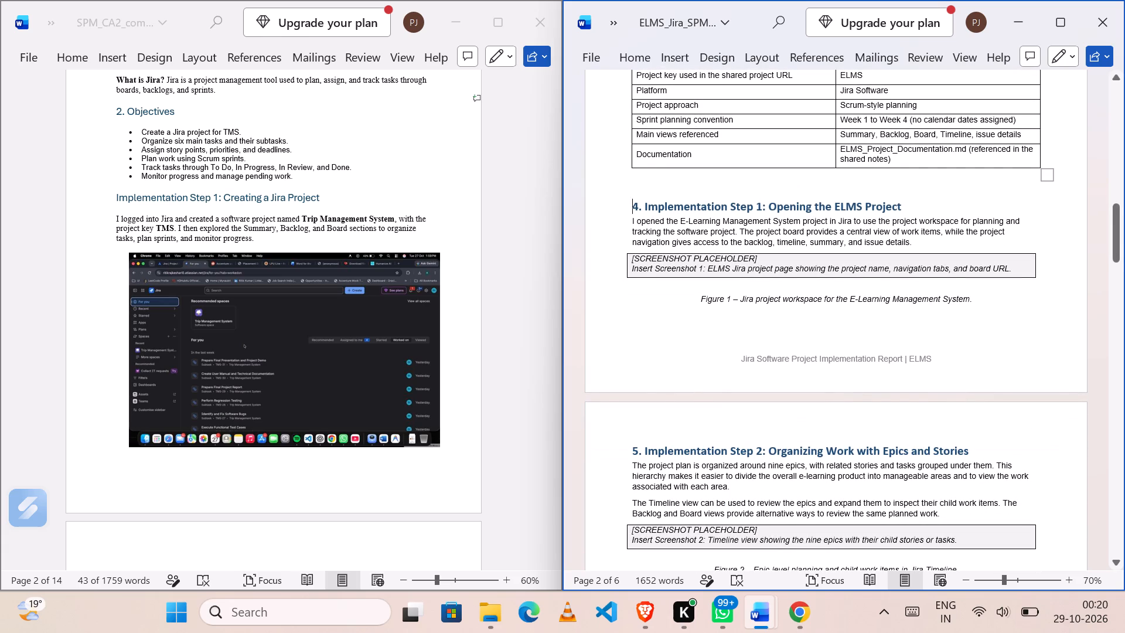
{"action": "scroll", "coordinate": [884, 300], "scroll_direction": "down", "scroll_amount": 4}
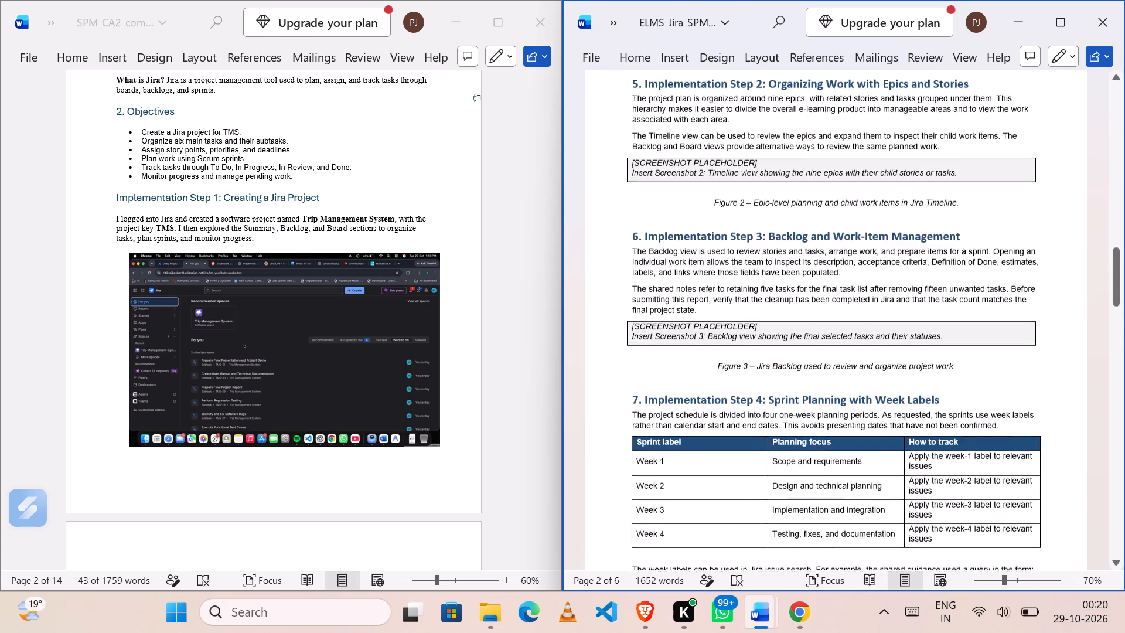
{"action": "scroll", "coordinate": [884, 300], "scroll_direction": "down", "scroll_amount": 19}
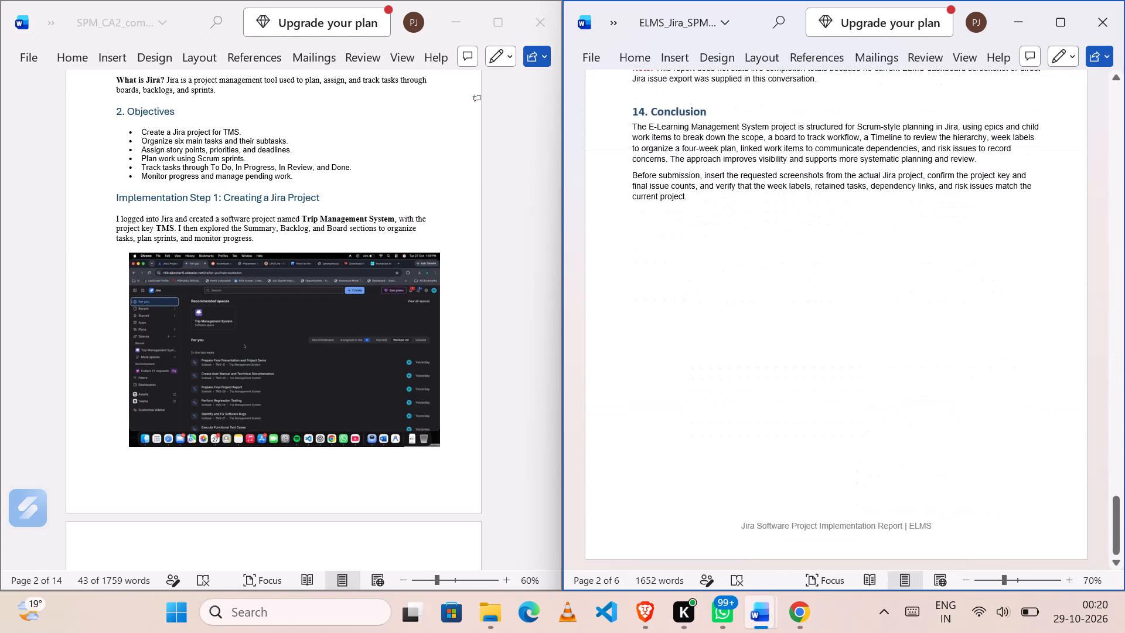
{"action": "scroll", "coordinate": [269, 425], "scroll_direction": "down", "scroll_amount": 10}
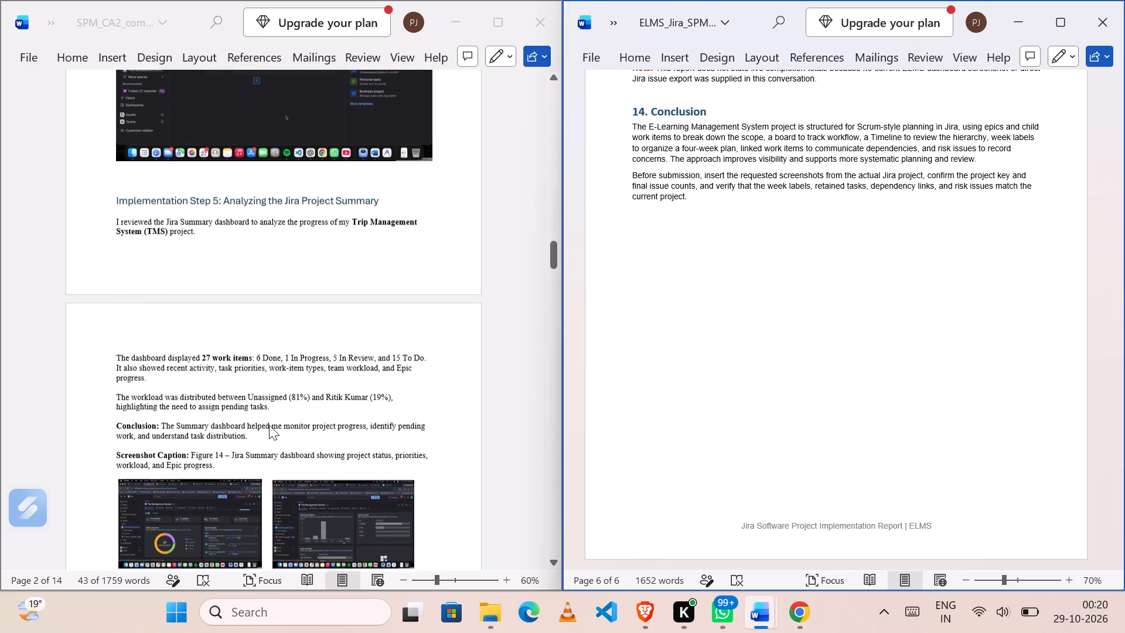
{"action": "scroll", "coordinate": [818, 362], "scroll_direction": "up", "scroll_amount": 6}
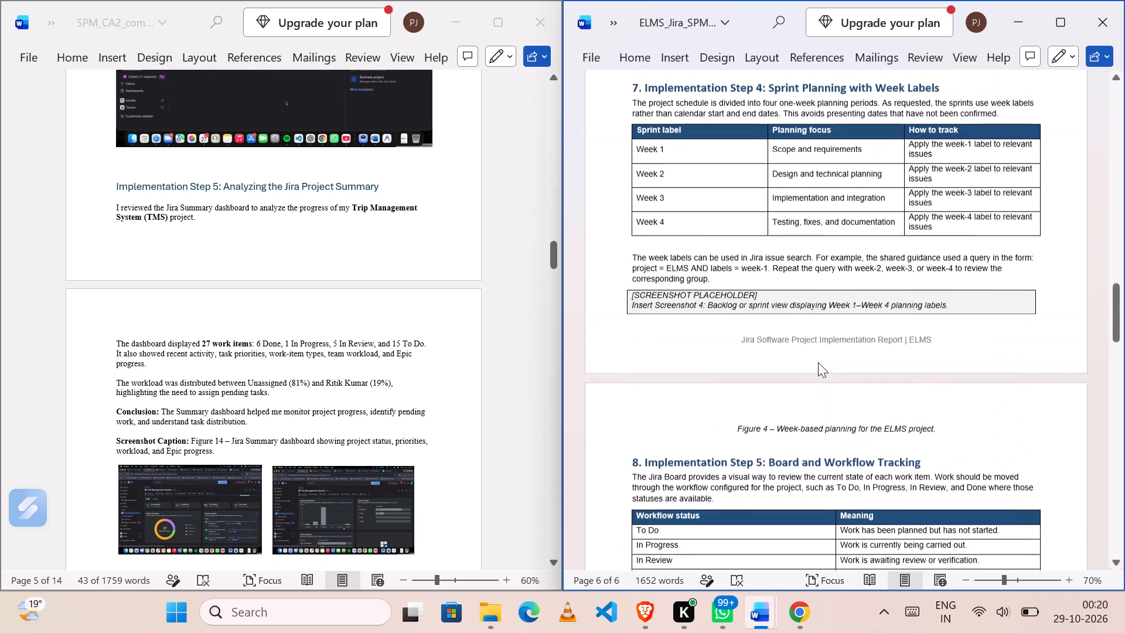
{"action": "scroll", "coordinate": [818, 362], "scroll_direction": "up", "scroll_amount": 1}
{"action": "scroll", "coordinate": [746, 239], "scroll_direction": "up", "scroll_amount": 3}
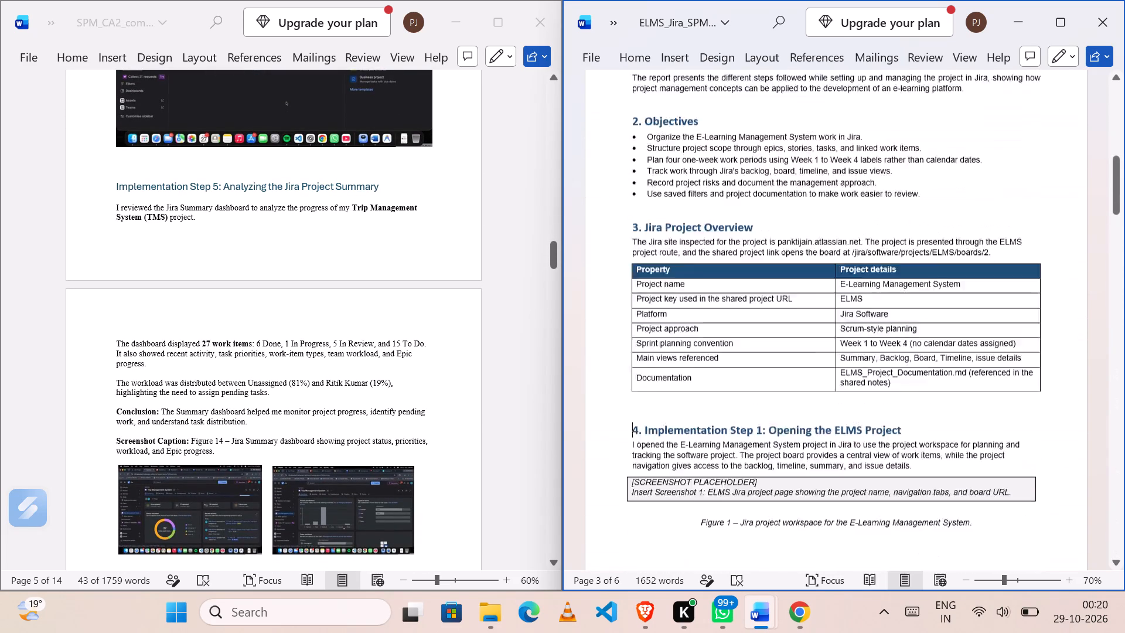
{"action": "scroll", "coordinate": [746, 239], "scroll_direction": "up", "scroll_amount": 1}
Insert six blank lines after the 4. Implementation Step 1 paragraph, moving the Screenshot 1 placeholder onto the following page.
{"action": "scroll", "coordinate": [773, 319], "scroll_direction": "down", "scroll_amount": 1}
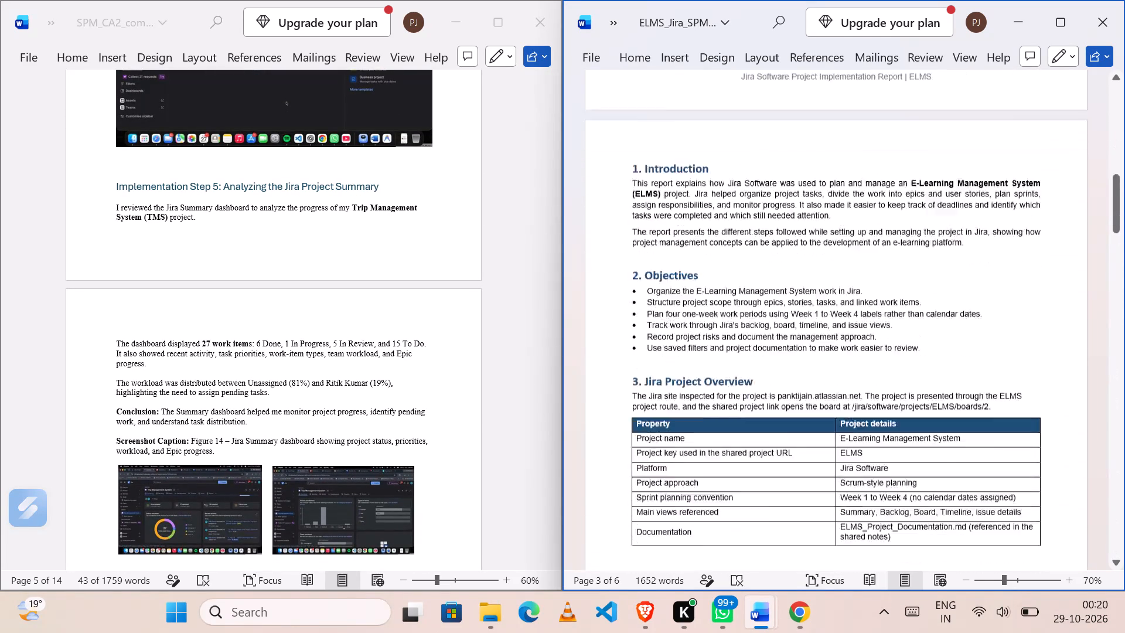
{"action": "scroll", "coordinate": [773, 319], "scroll_direction": "down", "scroll_amount": 1}
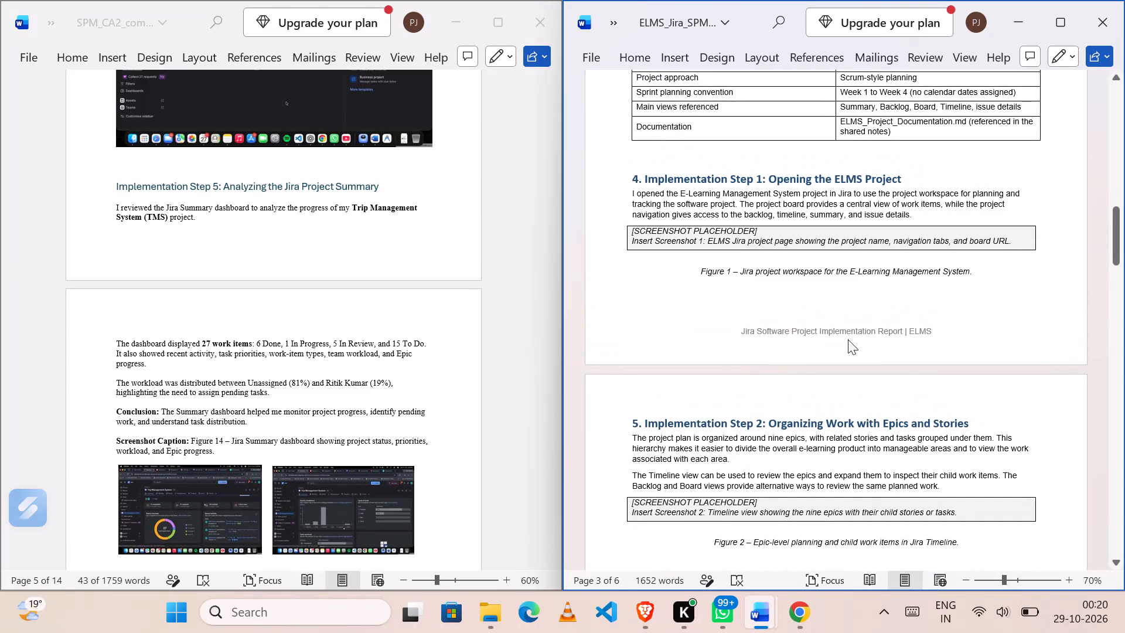
{"action": "left_click", "coordinate": [800, 239]}
{"action": "left_click", "coordinate": [800, 239]}
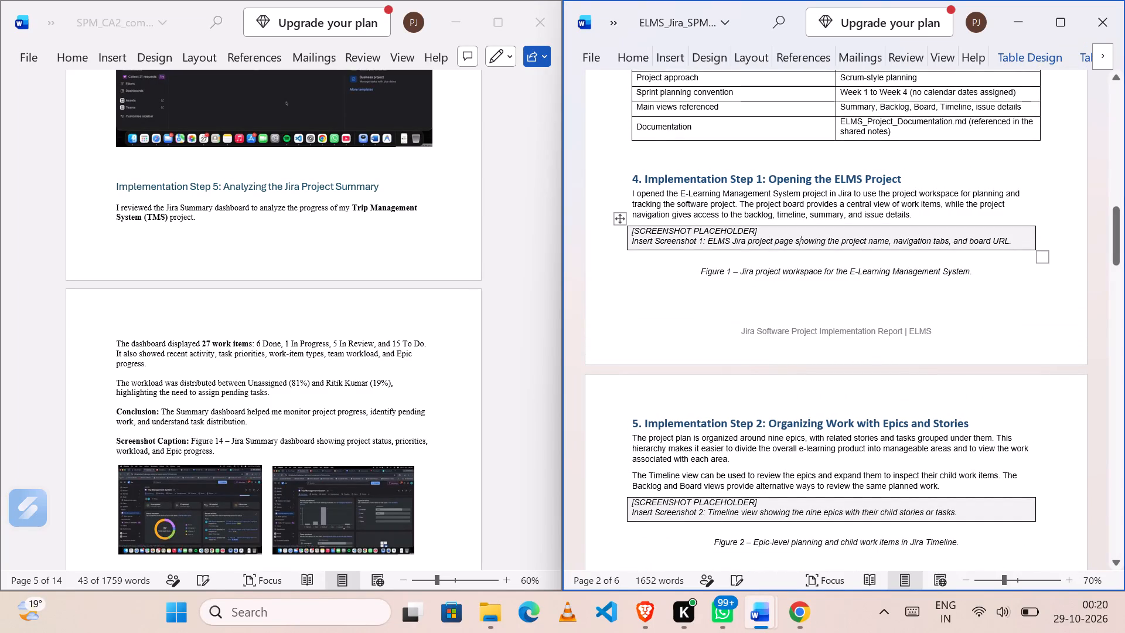
{"action": "left_click", "coordinate": [926, 219]}
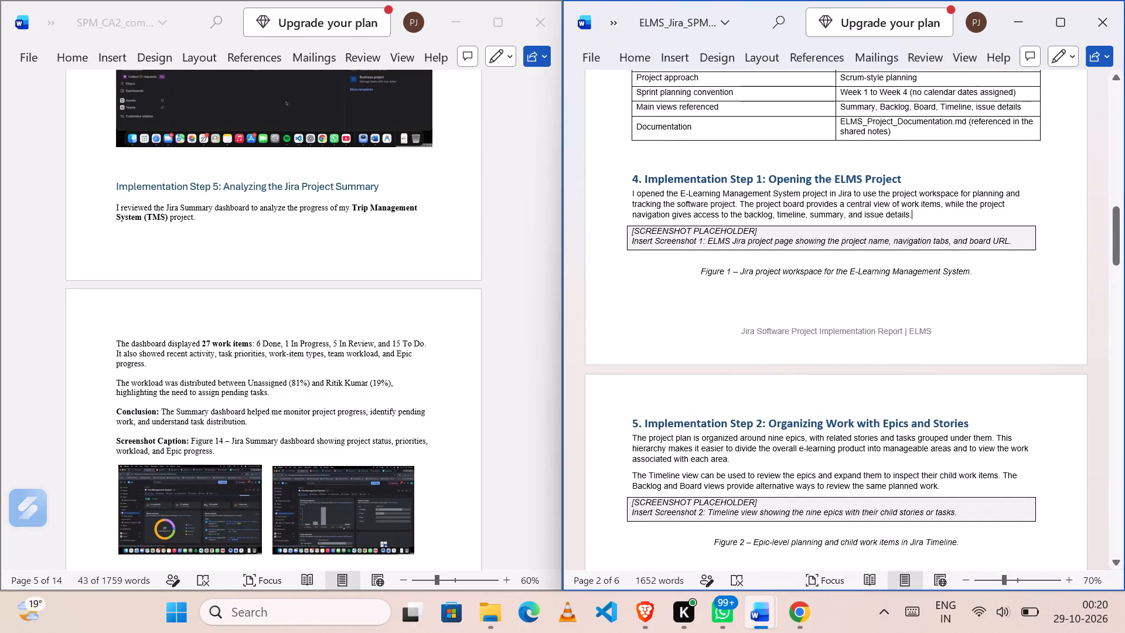
{"action": "key", "text": "Return"}
{"action": "key", "text": "Return"}
{"action": "key", "text": "Return"}
{"action": "key", "text": "Return"}
{"action": "key", "text": "Return"}
{"action": "key", "text": "Return"}
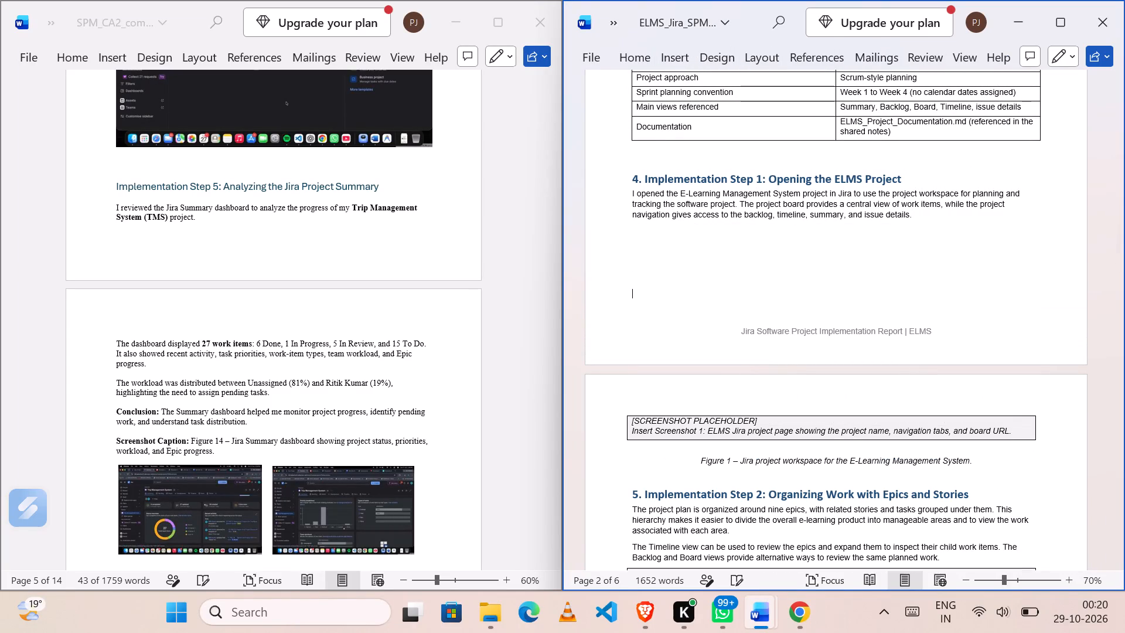
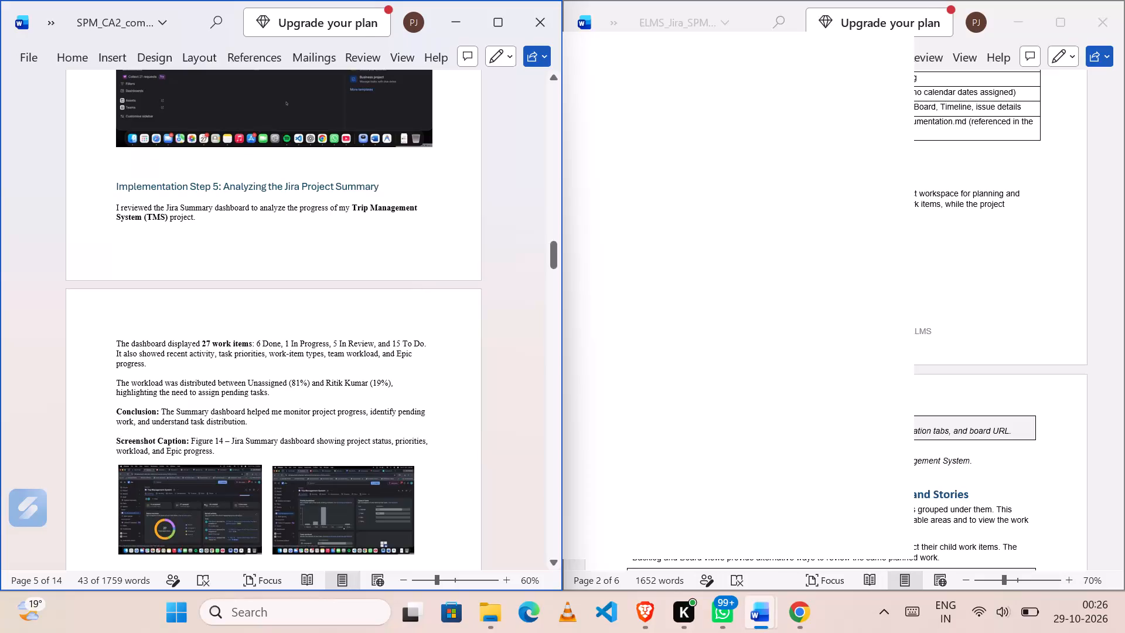
Switch to the Jira ELMS list view in Brave, hide the floating widget and close the ELMS-2 work item details.
{"action": "scroll", "coordinate": [275, 345], "scroll_direction": "up", "scroll_amount": 1}
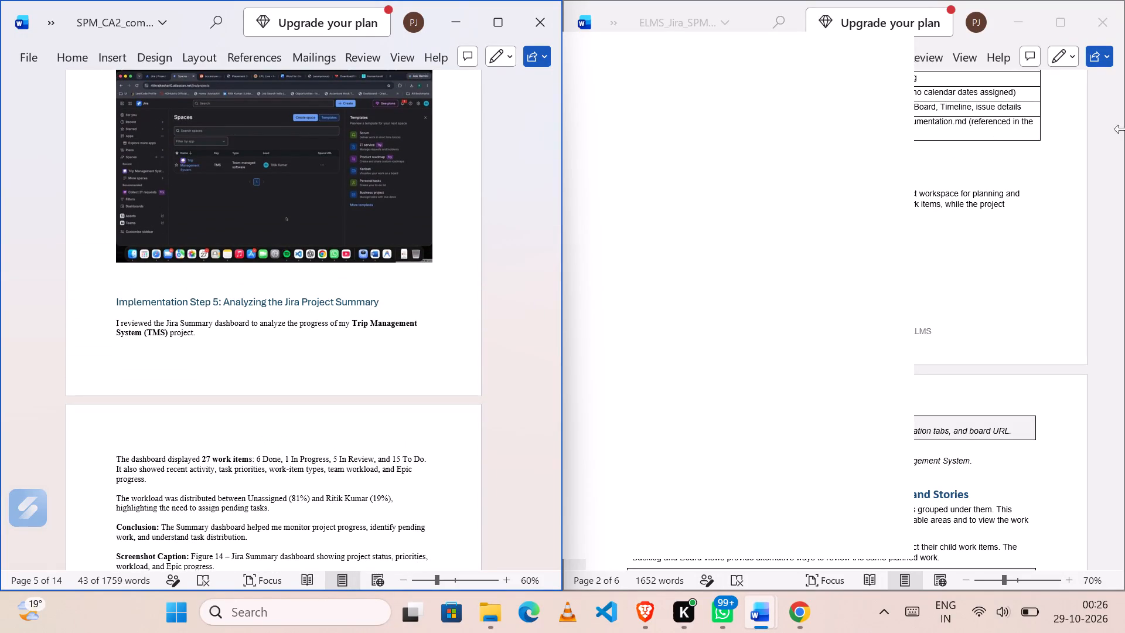
{"action": "left_click", "coordinate": [1040, 152]}
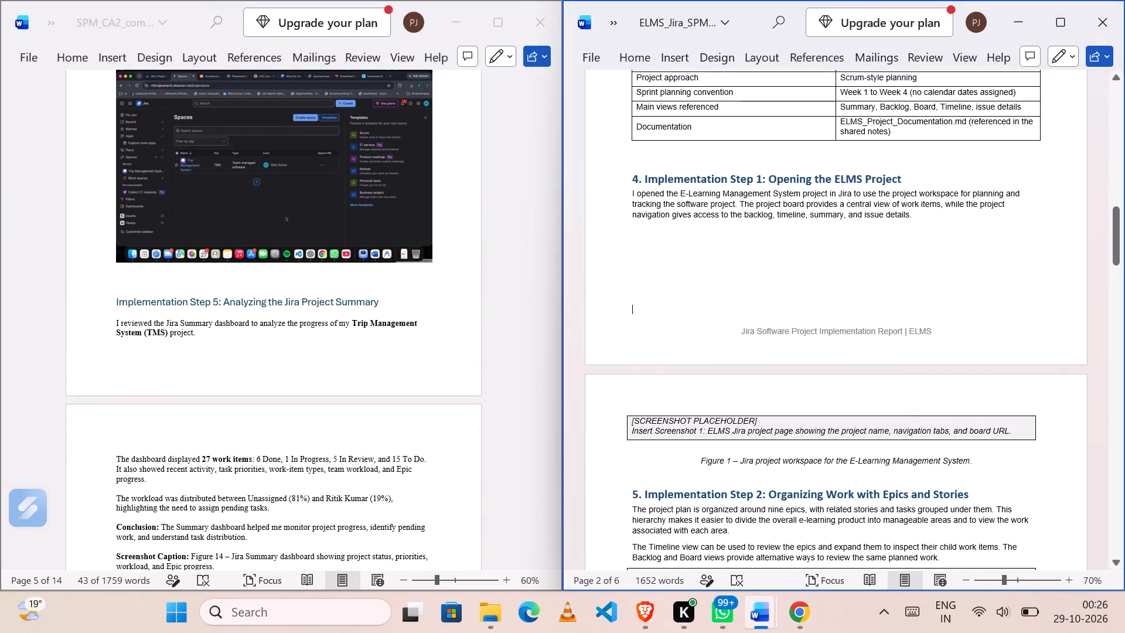
{"action": "scroll", "coordinate": [846, 278], "scroll_direction": "down", "scroll_amount": 1}
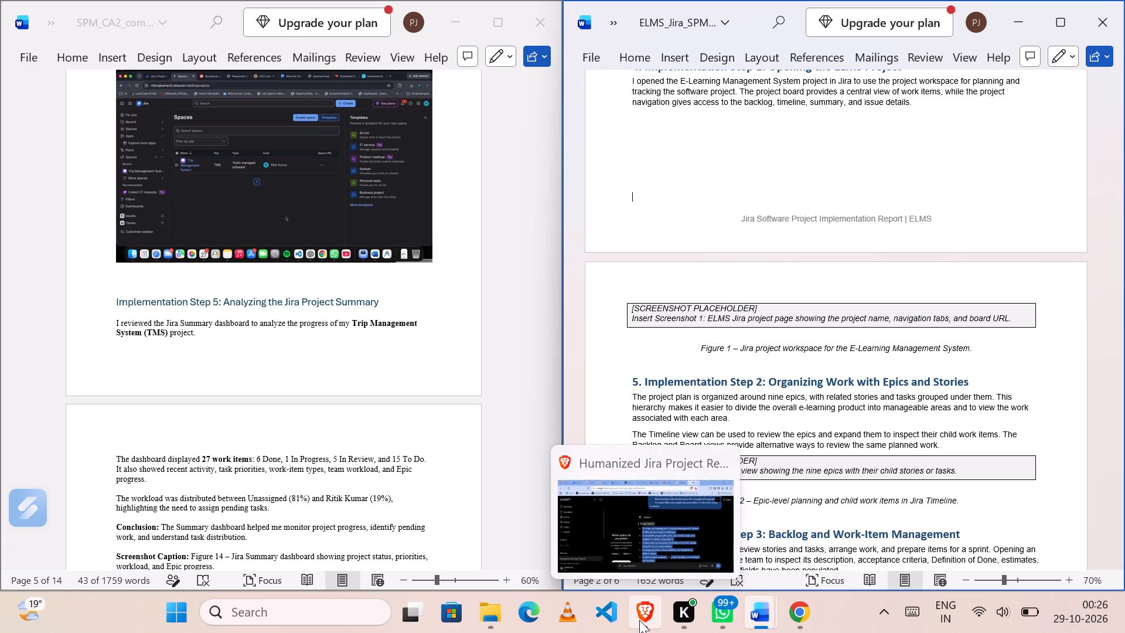
{"action": "left_click", "coordinate": [669, 555]}
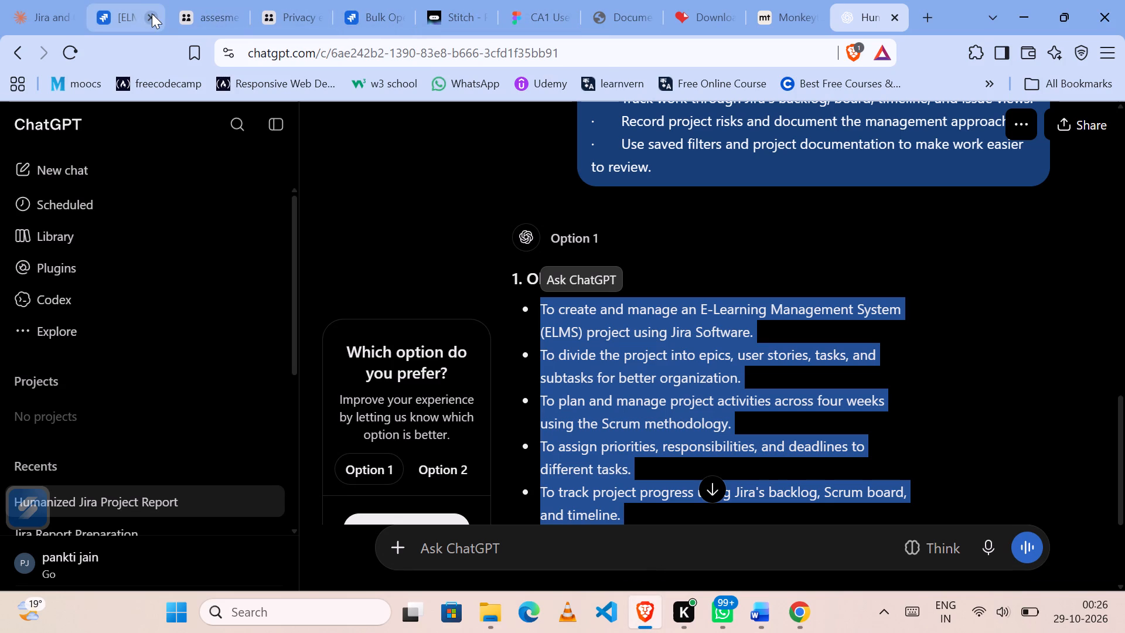
{"action": "left_click", "coordinate": [125, 2]}
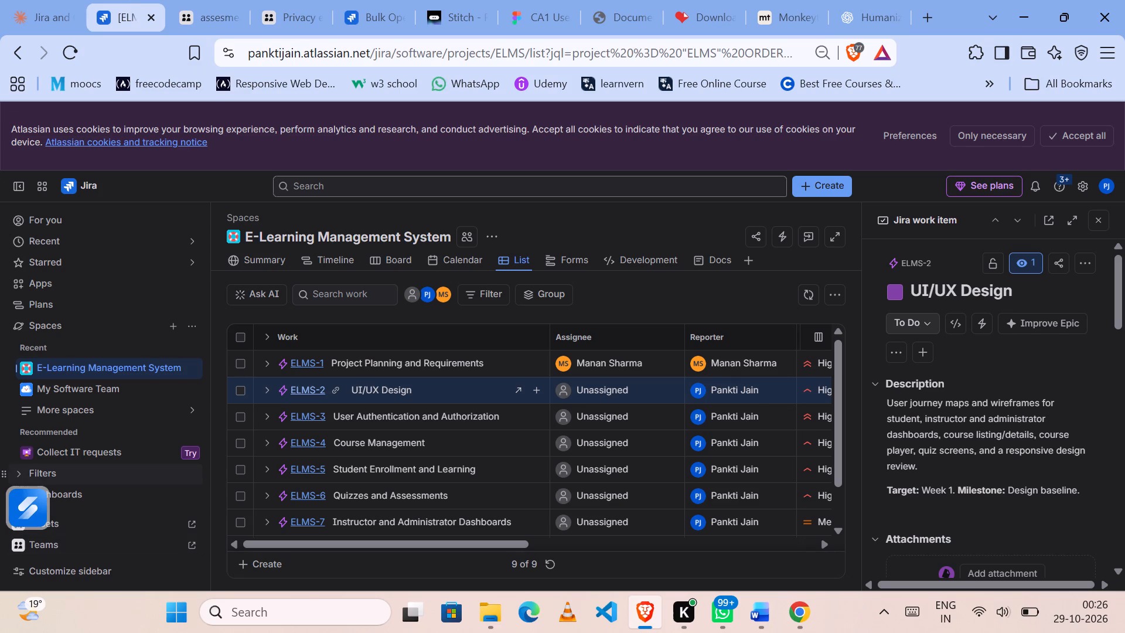
{"action": "right_click", "coordinate": [40, 515]}
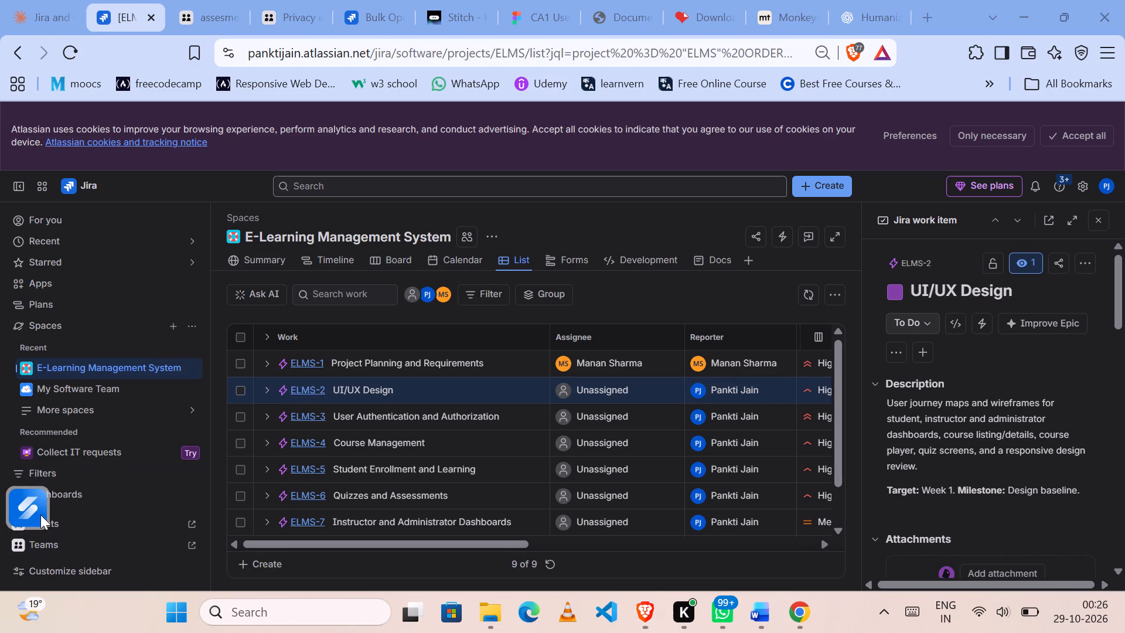
{"action": "left_click", "coordinate": [68, 499]}
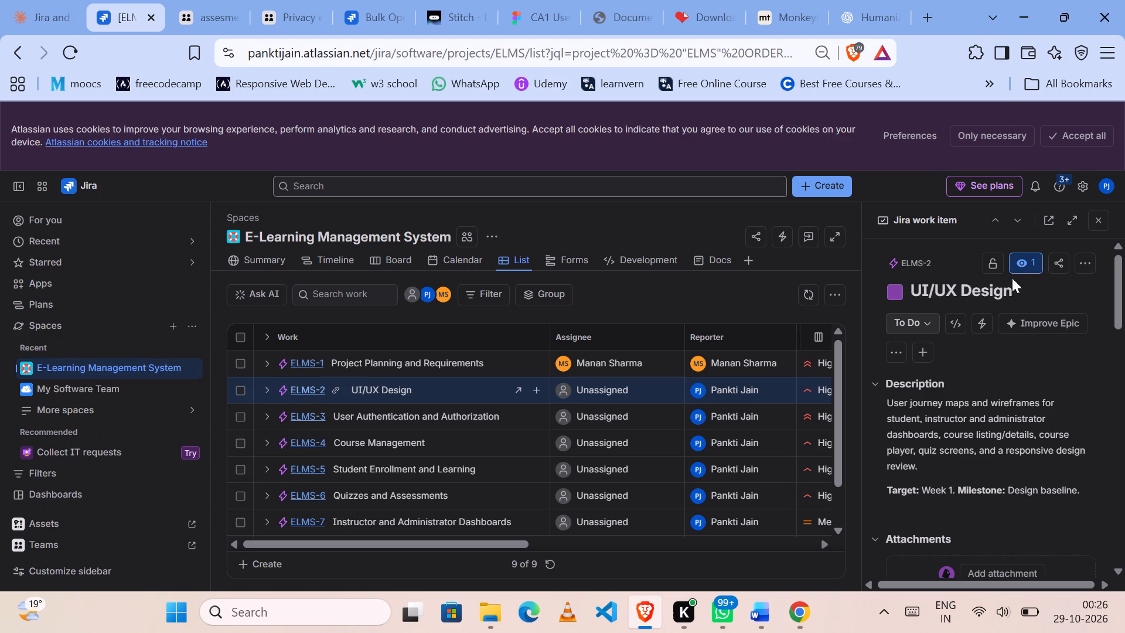
{"action": "scroll", "coordinate": [950, 215], "scroll_direction": "up", "scroll_amount": 1}
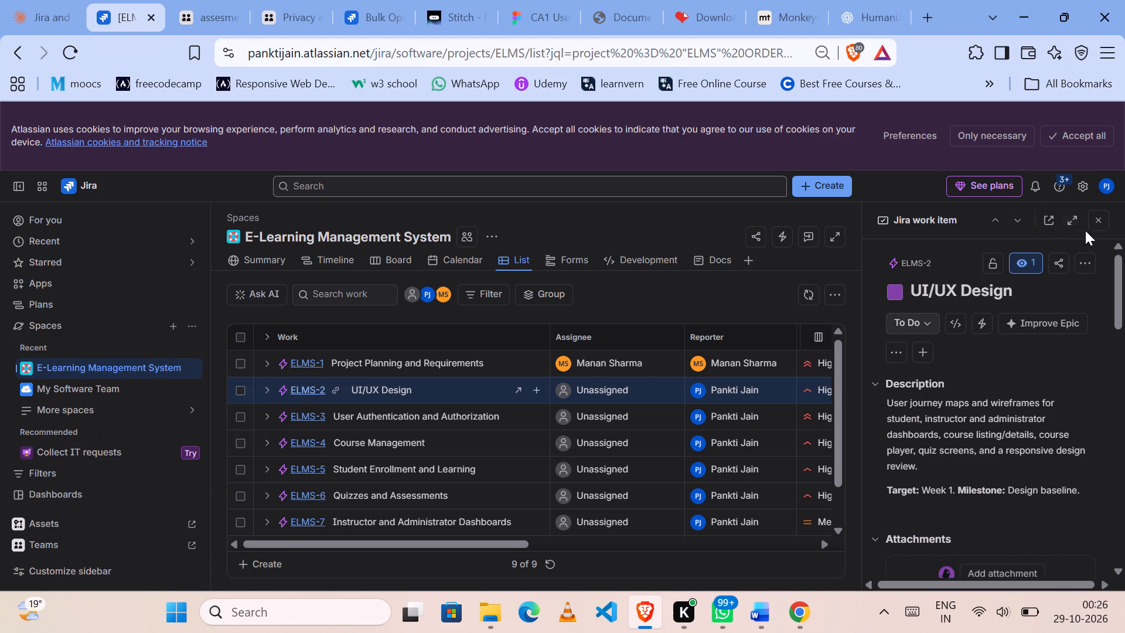
{"action": "left_click", "coordinate": [1102, 225]}
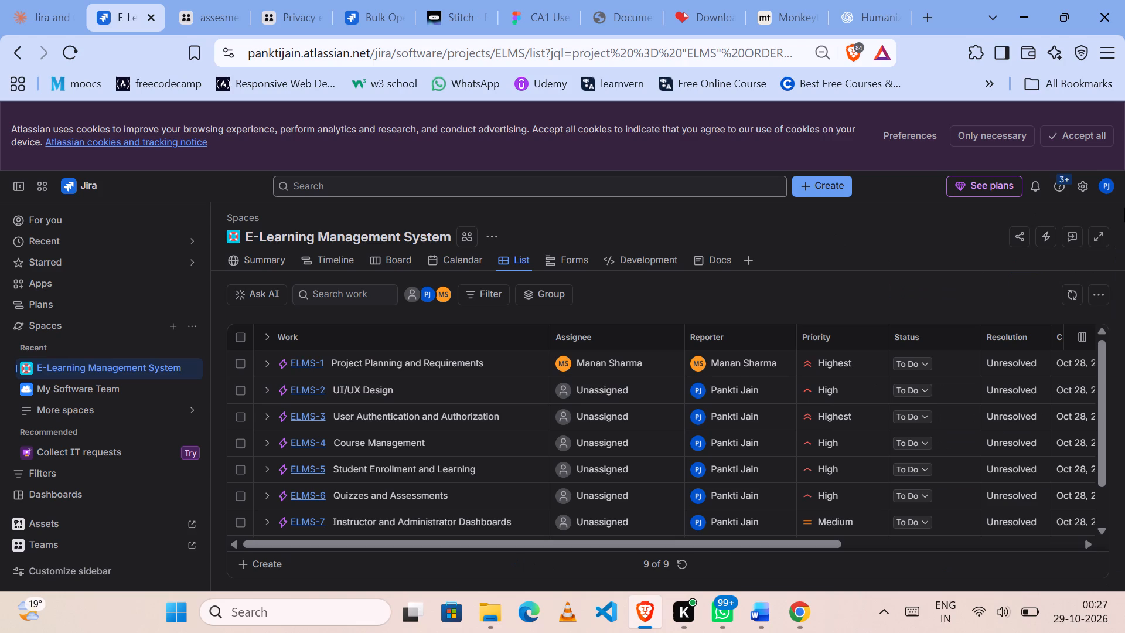
Capture a screen snip of the Jira E-Learning Management System list page, leaving out the browser's top bars and the taskbar.
{"action": "key", "text": "shift+super+s"}
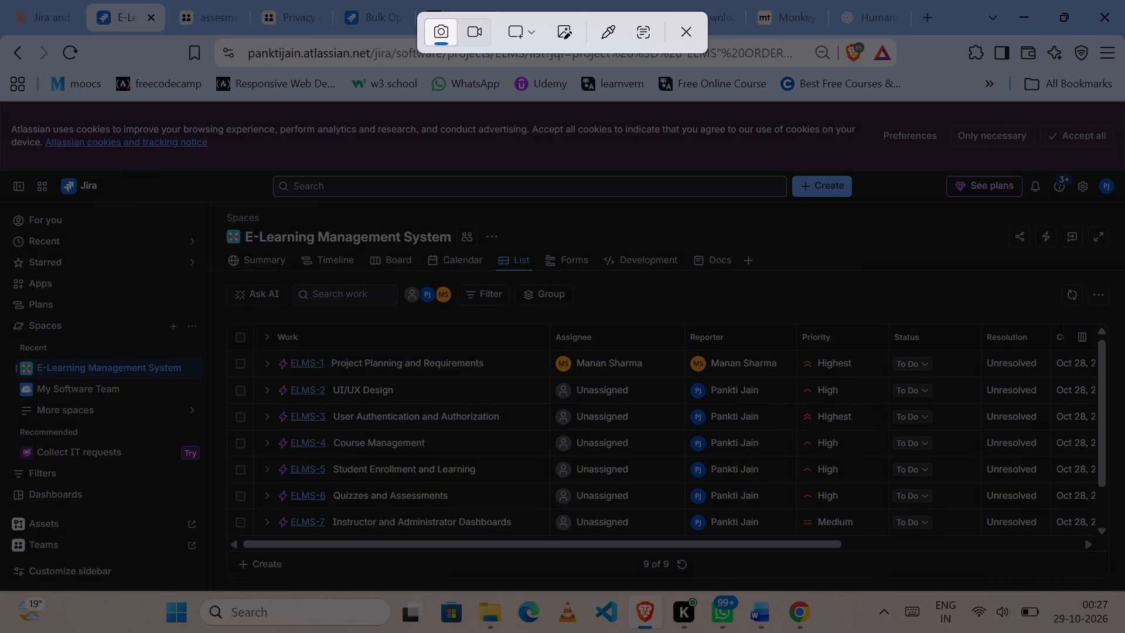
{"action": "left_click_drag", "start_coordinate": [0, 98], "coordinate": [1124, 632]}
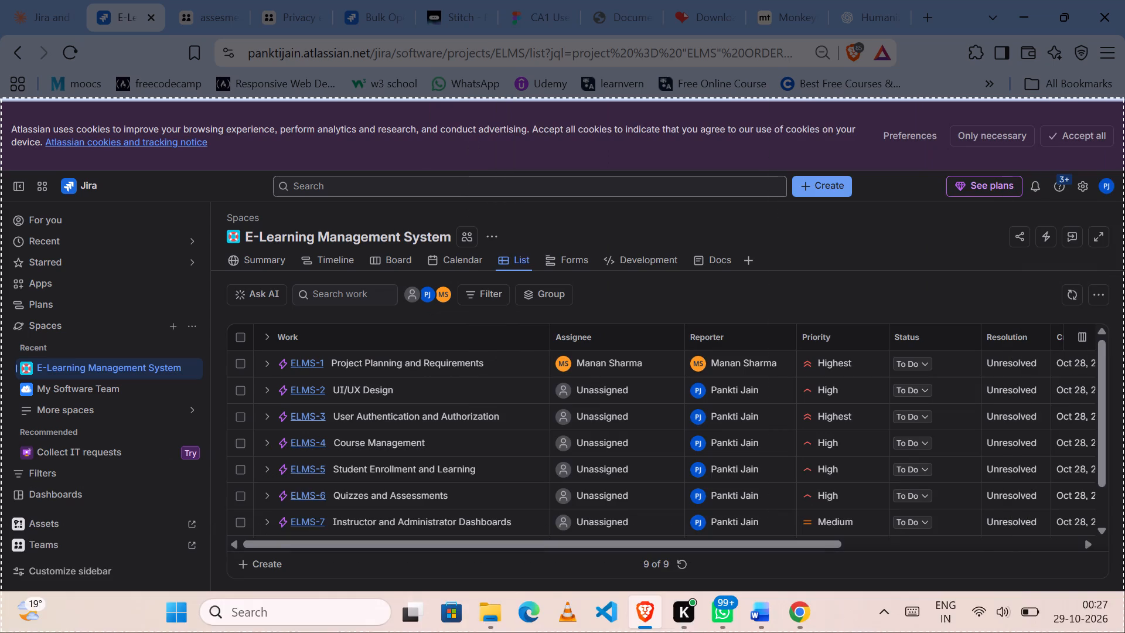
{"action": "left_click_drag", "start_coordinate": [1124, 632], "coordinate": [1124, 596]}
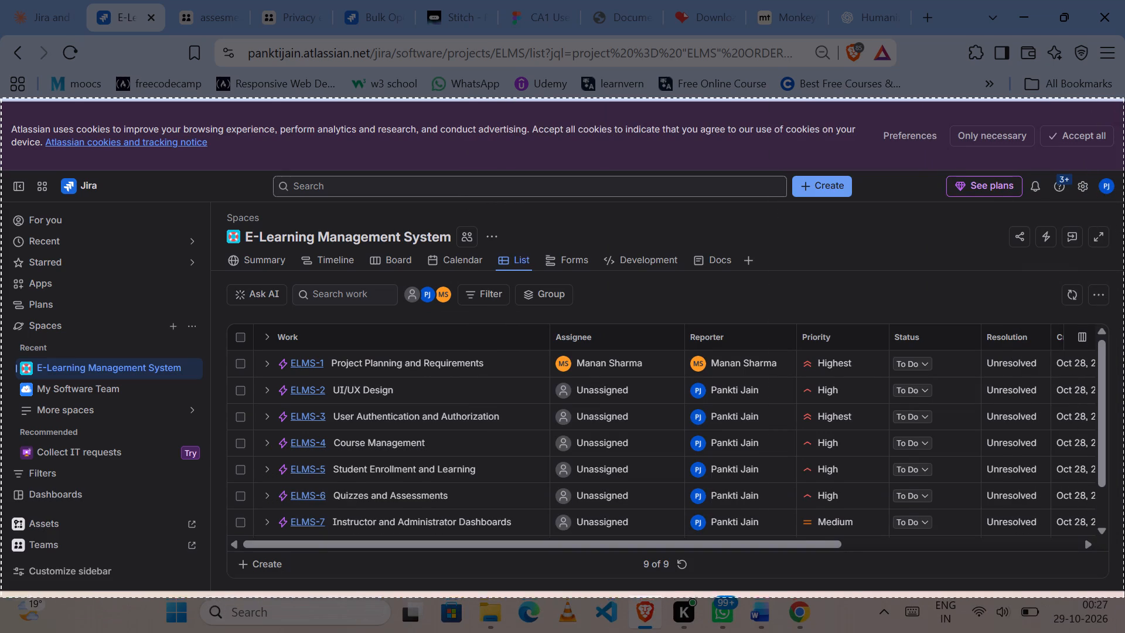
{"action": "left_click_drag", "start_coordinate": [1124, 596], "coordinate": [1124, 591]}
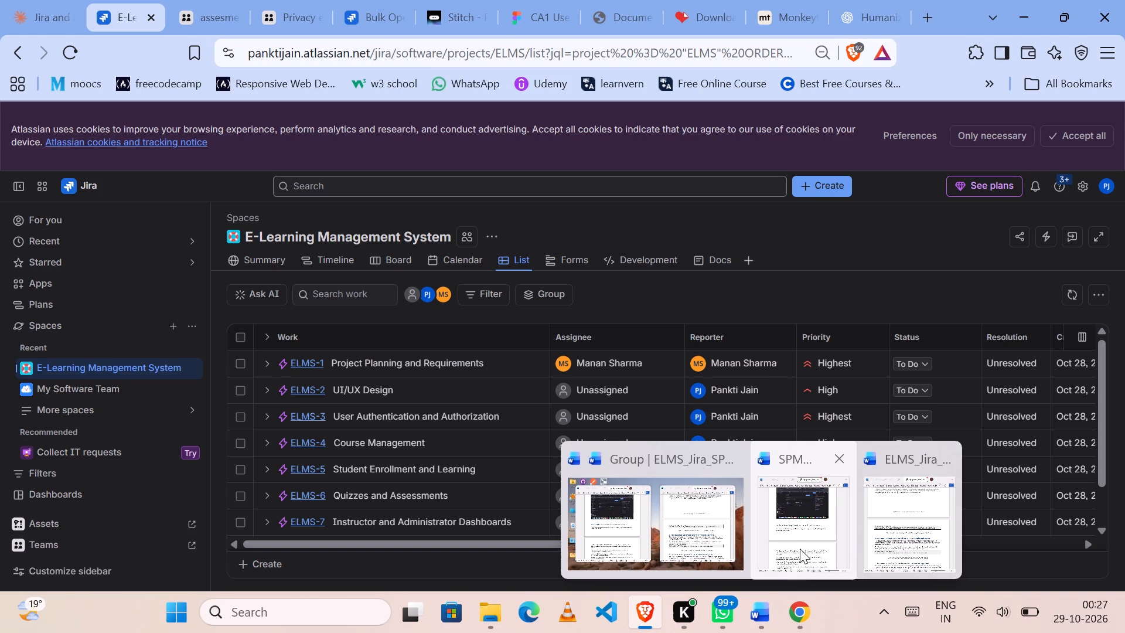
Back in Word, paste the Jira list screenshot on a new line above the Screenshot 1 placeholder in the ELMS report.
{"action": "left_click", "coordinate": [670, 489]}
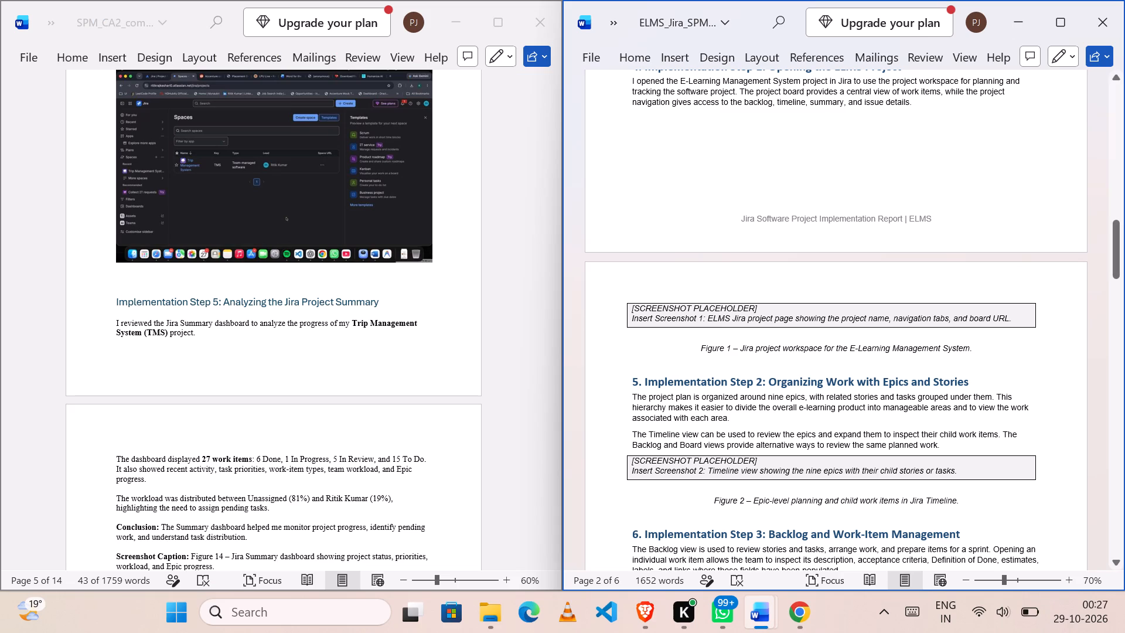
{"action": "key", "text": "Return"}
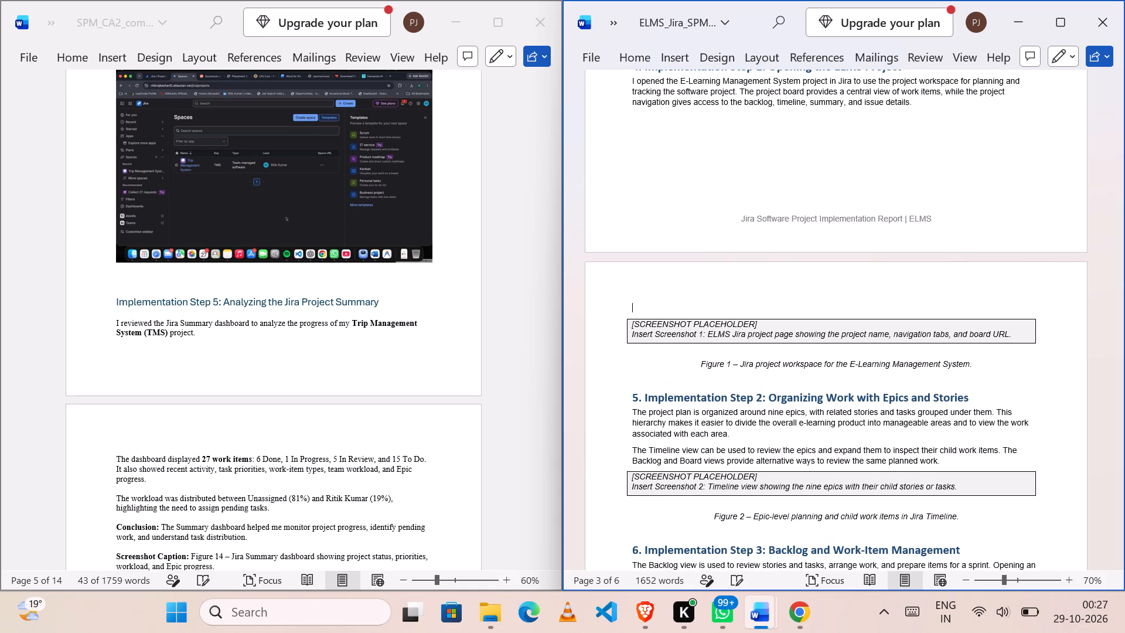
{"action": "key", "text": "ctrl+v"}
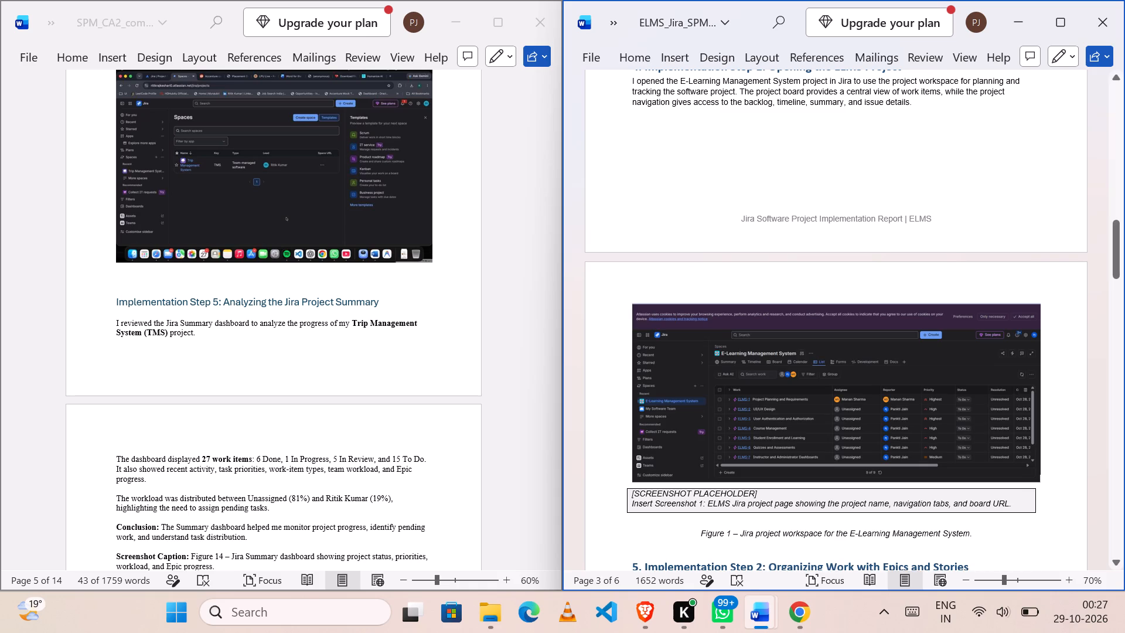
Delete the Screenshot 1 placeholder text in the box below the pasted Jira screenshot, keeping the image.
{"action": "scroll", "coordinate": [773, 434], "scroll_direction": "down", "scroll_amount": 1}
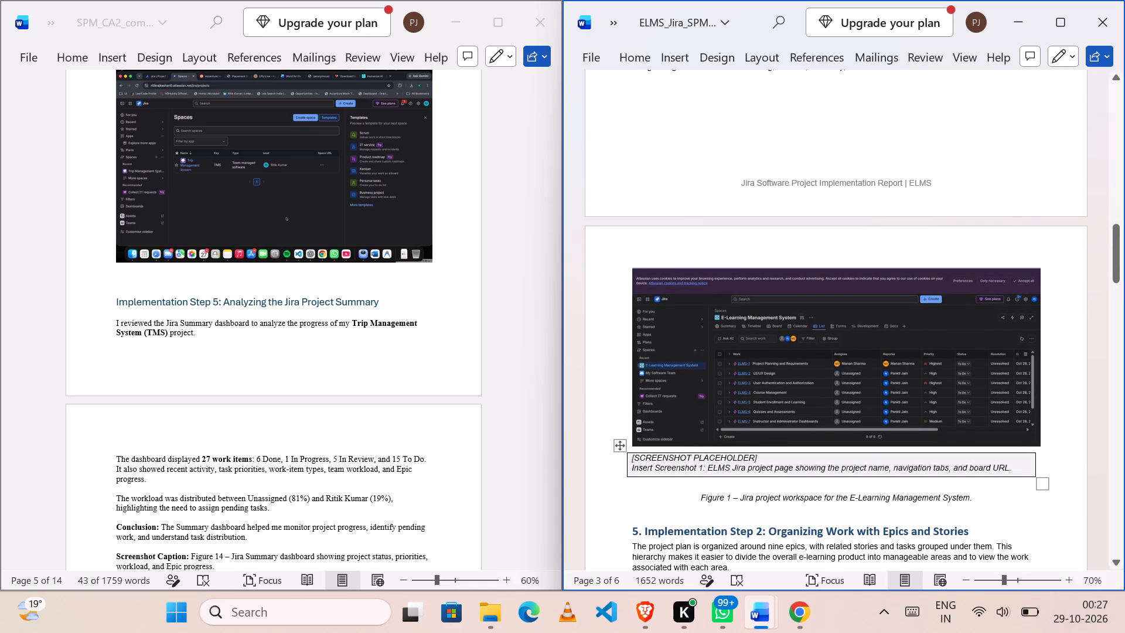
{"action": "left_click", "coordinate": [701, 464]}
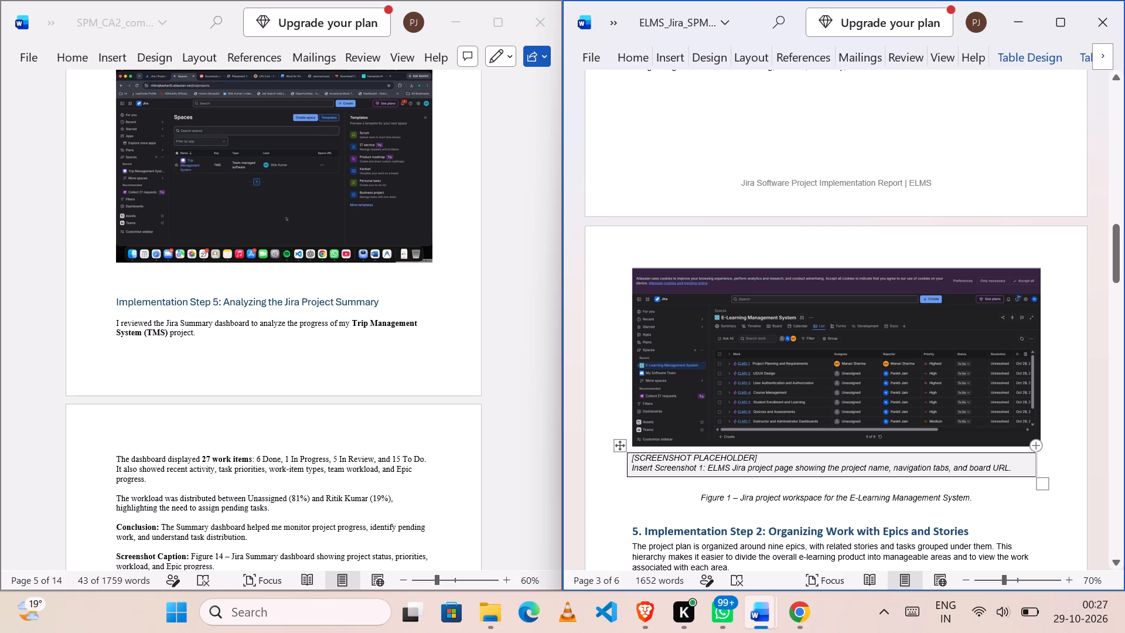
{"action": "left_click_drag", "start_coordinate": [1024, 468], "coordinate": [744, 457]}
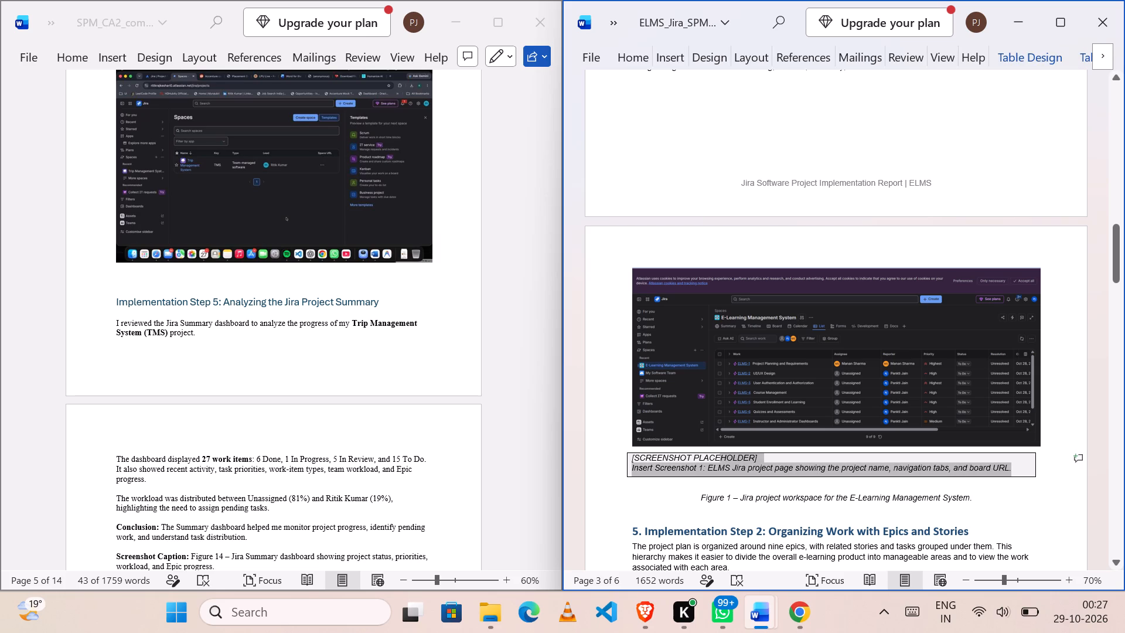
{"action": "left_click_drag", "start_coordinate": [744, 457], "coordinate": [625, 454]}
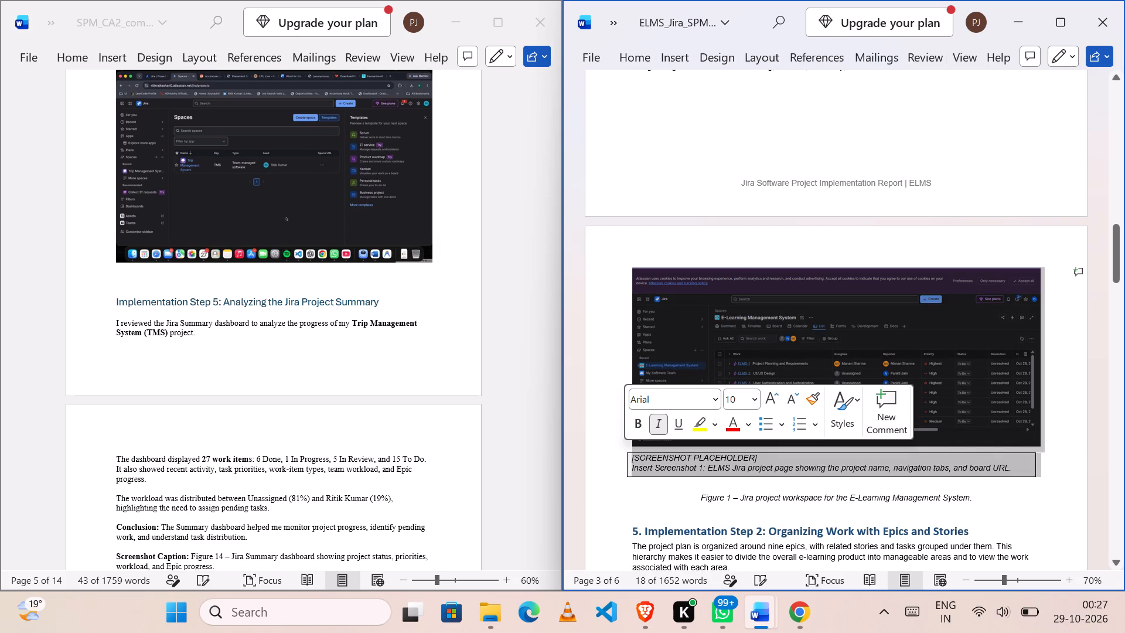
{"action": "key", "text": "BackSpace"}
{"action": "key", "text": "ctrl+z"}
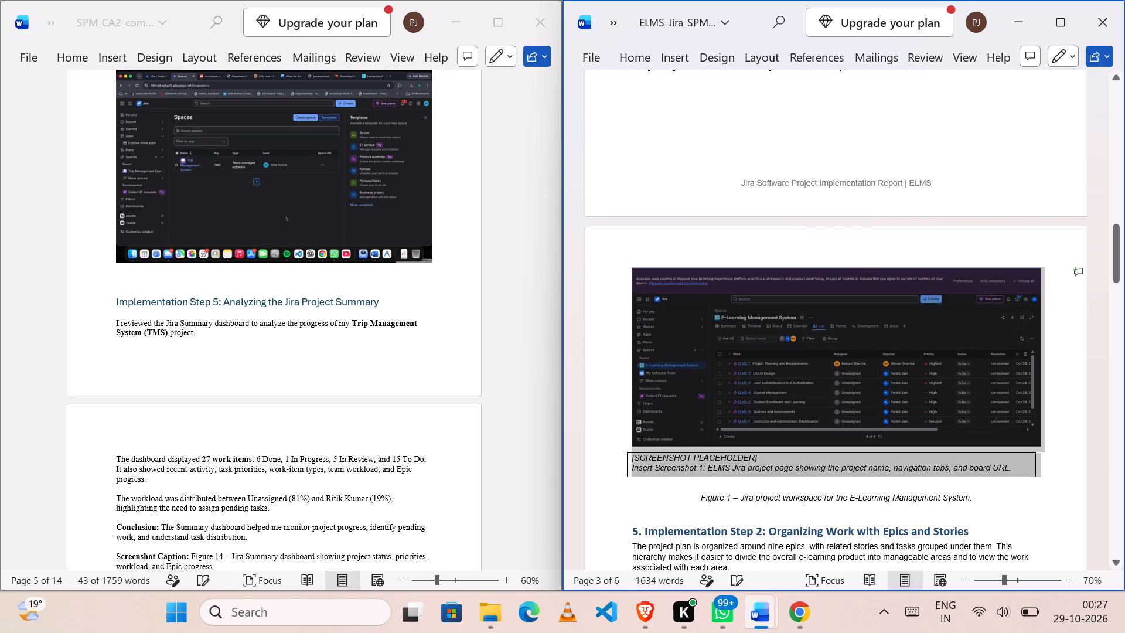
{"action": "left_click", "coordinate": [619, 464]}
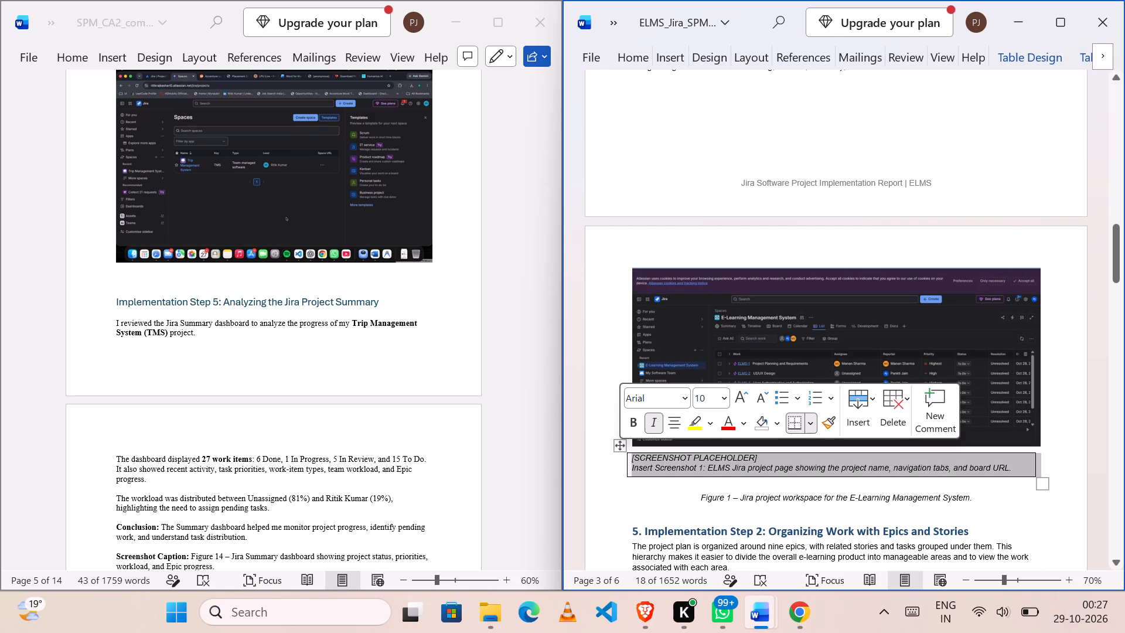
{"action": "key", "text": "Delete"}
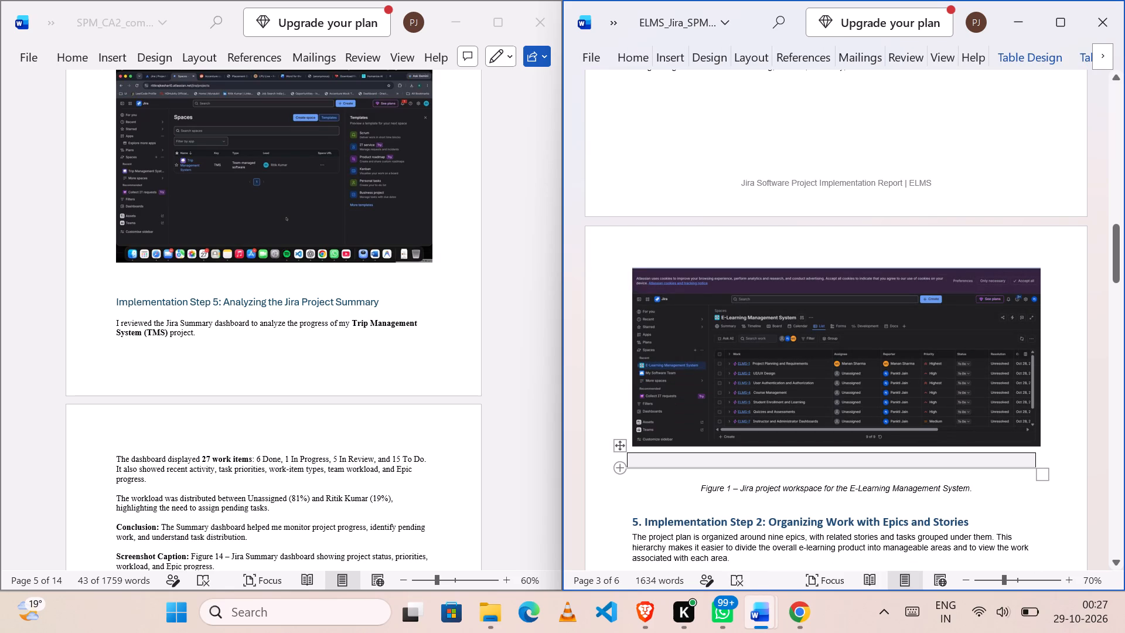
Remove the empty placeholder table between the Jira screenshot and the Figure 1 caption.
{"action": "left_click", "coordinate": [618, 446]}
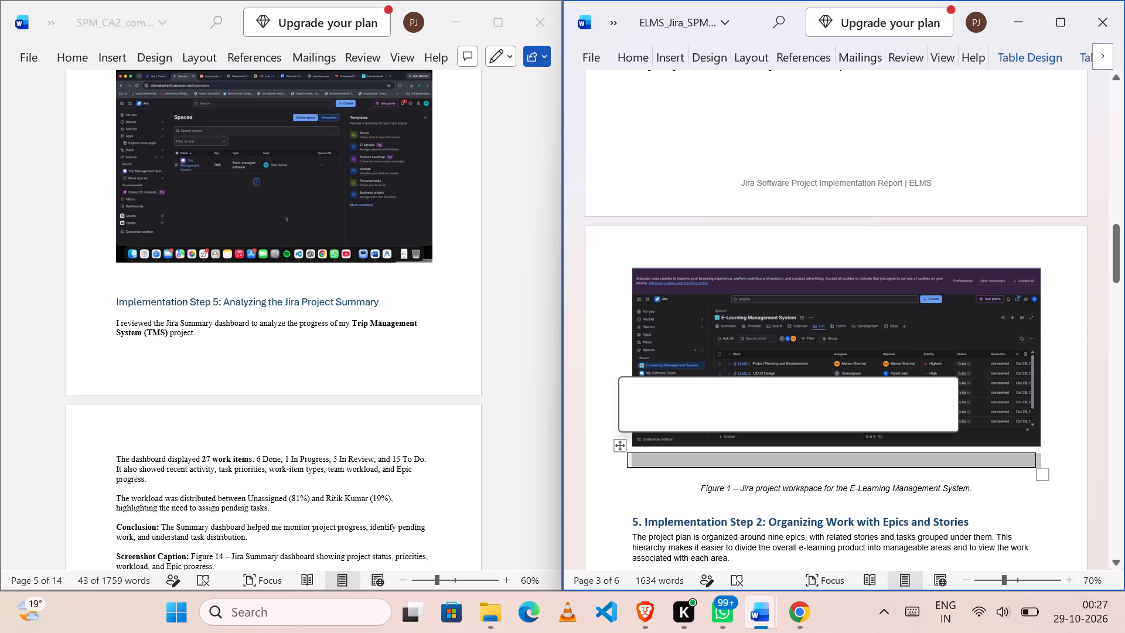
{"action": "key", "text": "Delete"}
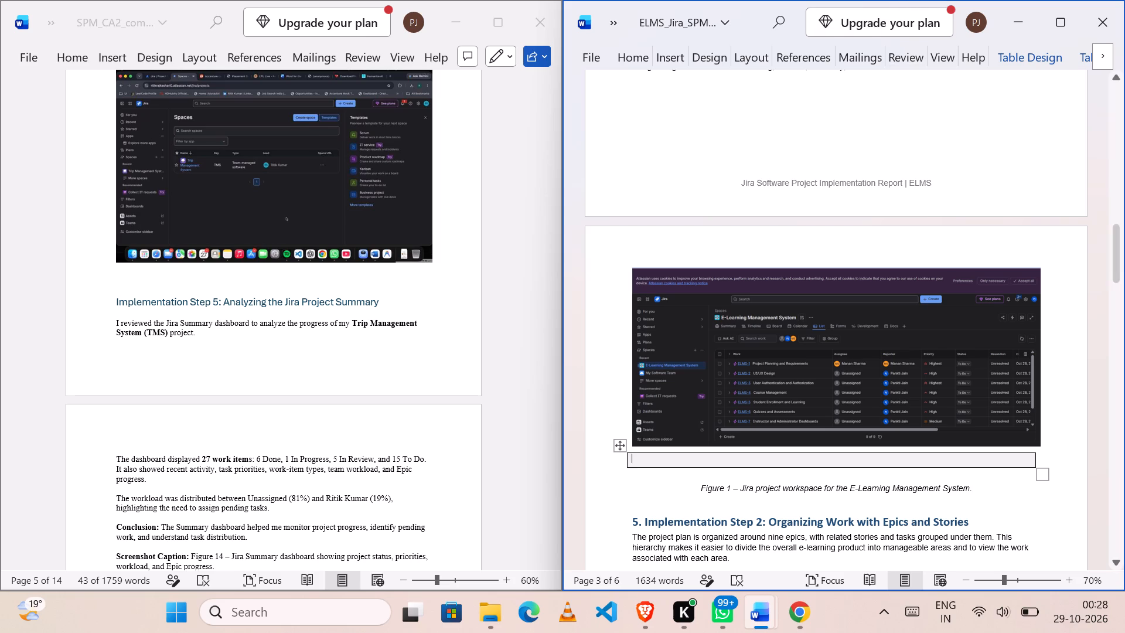
{"action": "left_click", "coordinate": [619, 450]}
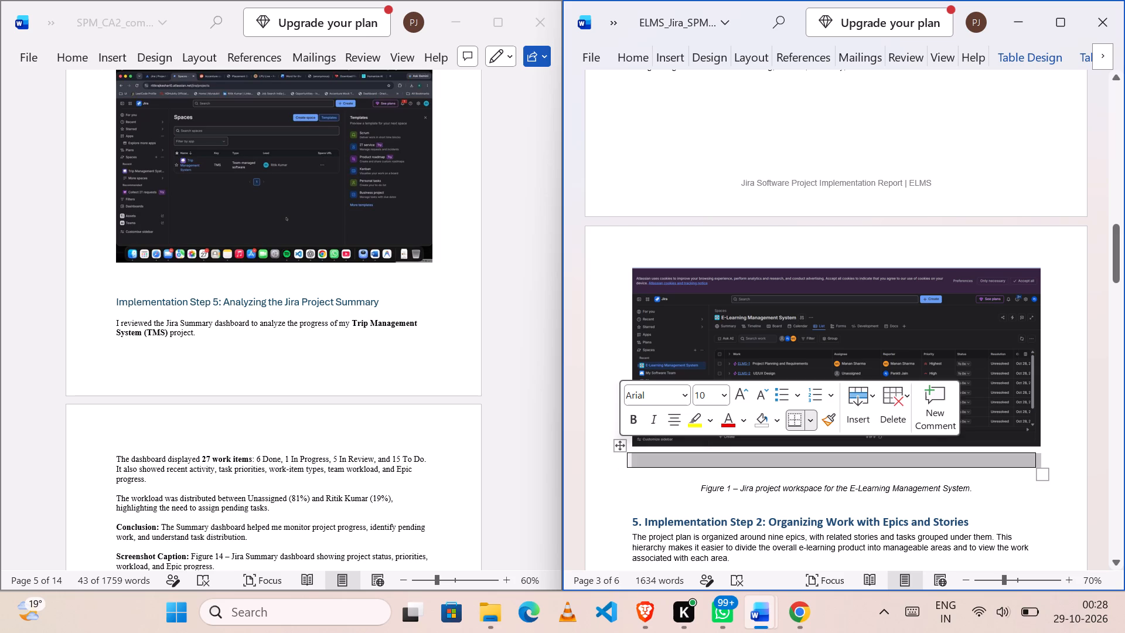
{"action": "key", "text": "Delete"}
{"action": "key", "text": "Delete"}
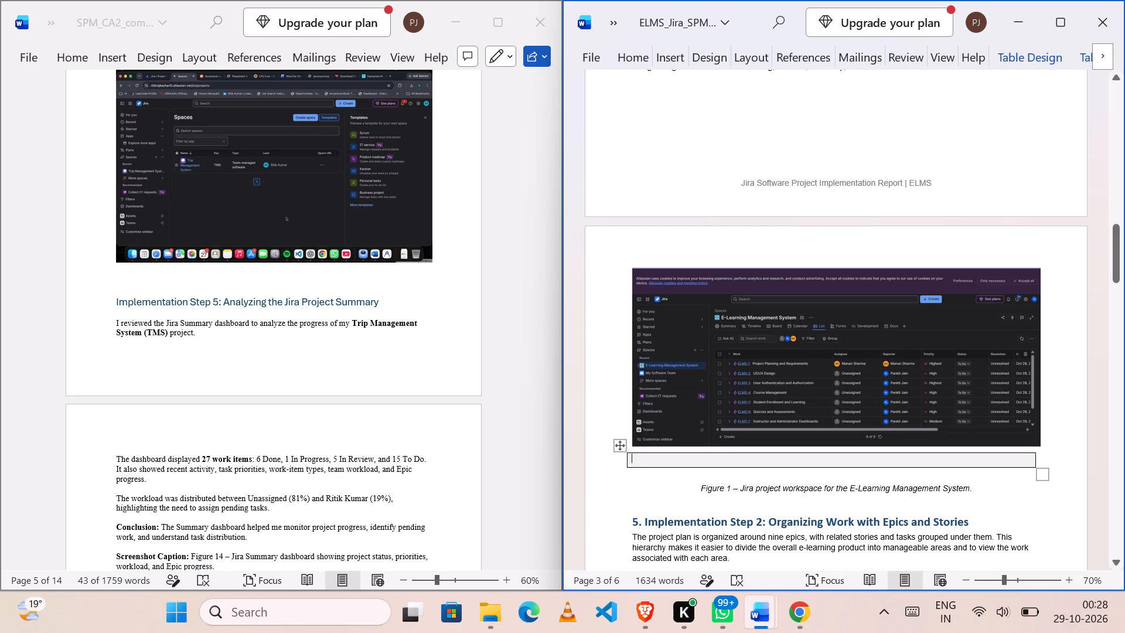
{"action": "left_click", "coordinate": [618, 446]}
{"action": "key", "text": "Delete"}
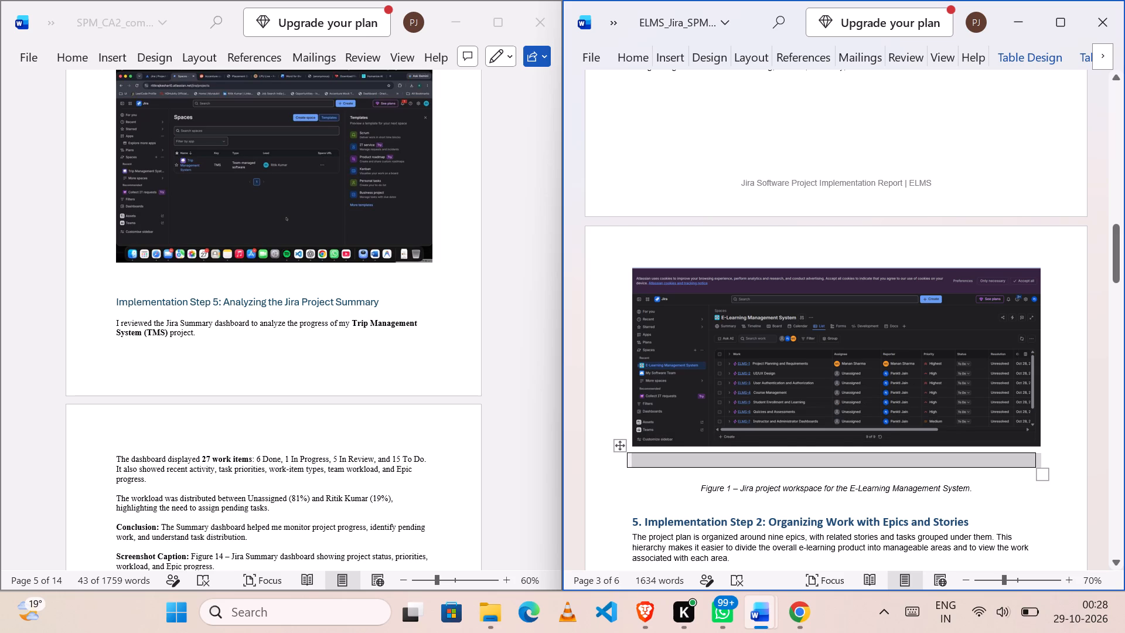
{"action": "triple_click", "coordinate": [618, 446]}
{"action": "left_click", "coordinate": [618, 446]}
{"action": "key", "text": "Delete"}
{"action": "key", "text": "shift+Delete"}
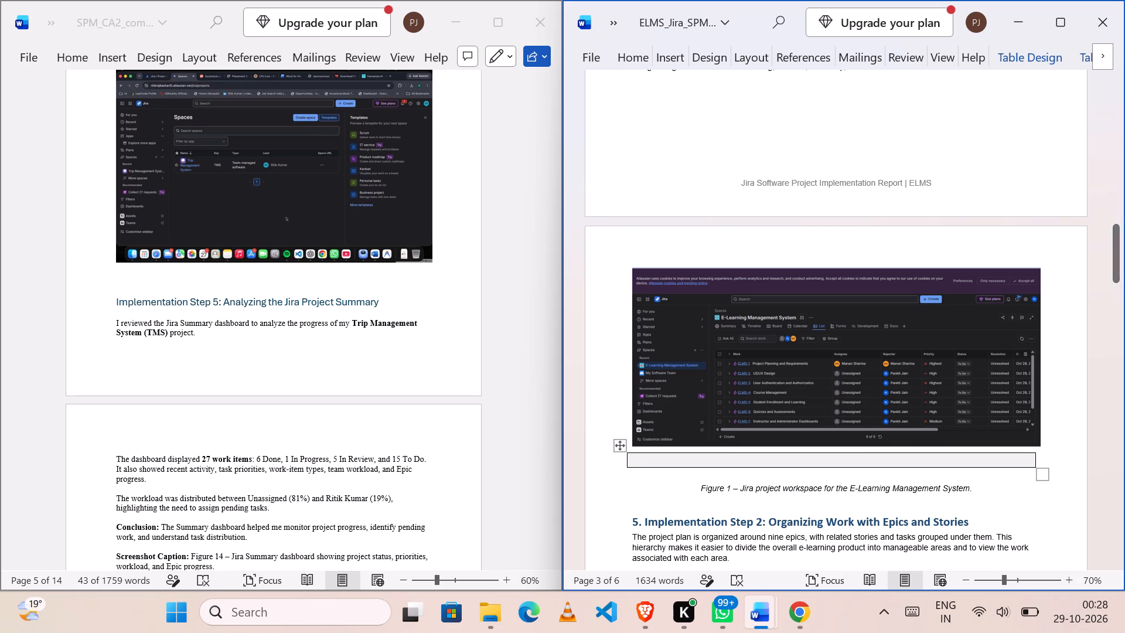
{"action": "key", "text": "shift+BackSpace"}
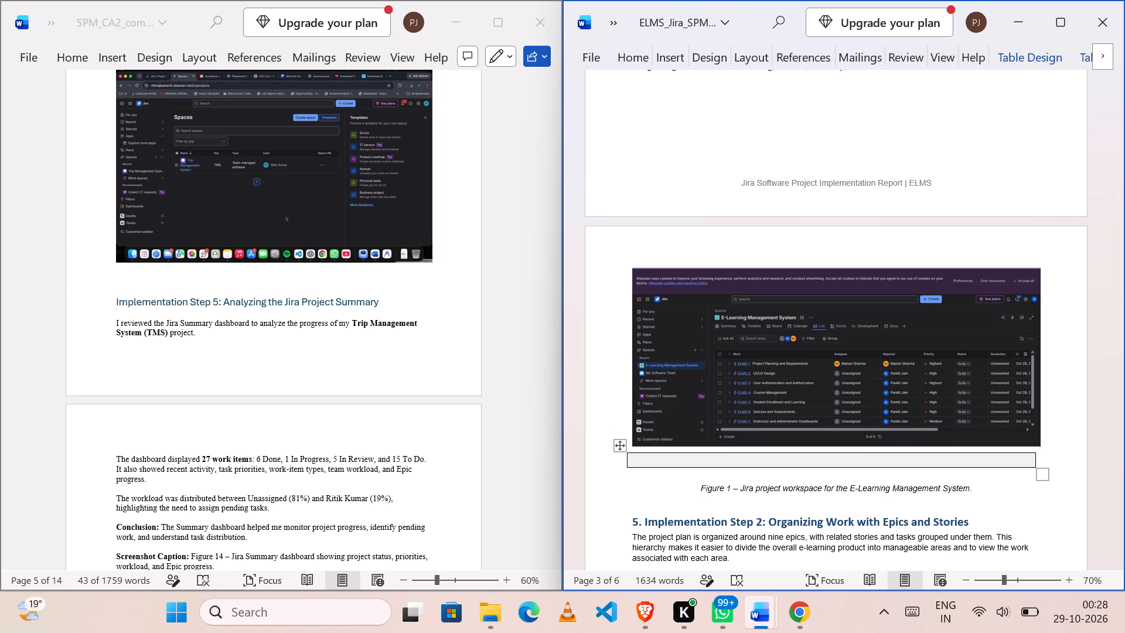
{"action": "double_click", "coordinate": [618, 446]}
{"action": "key", "text": "shift+BackSpace"}
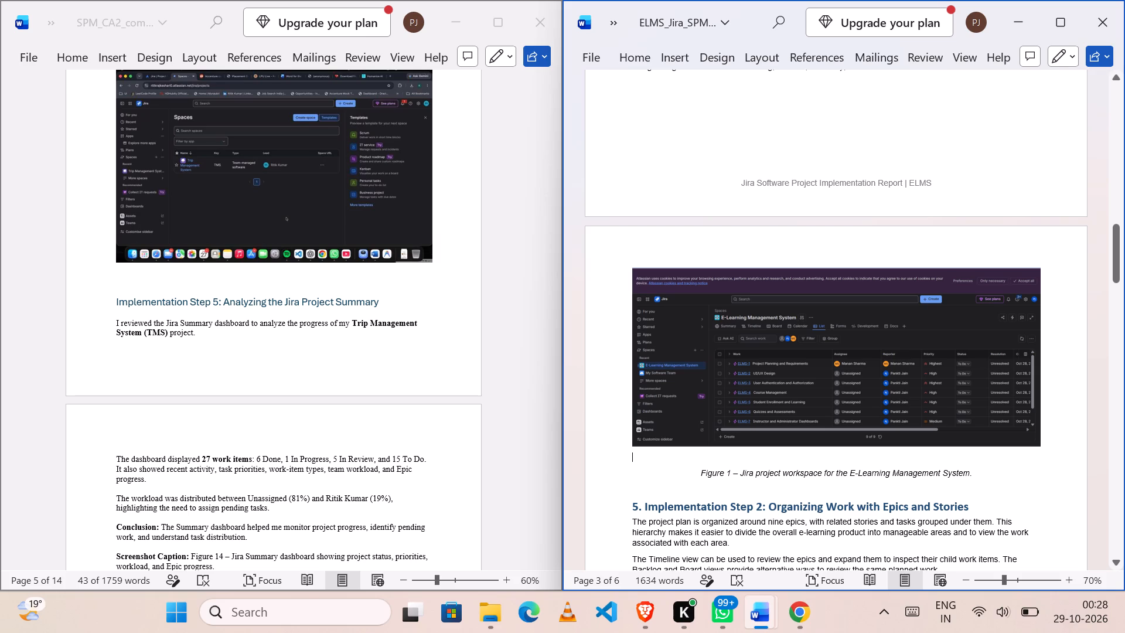
Compare the ELMS report's Implementation Step 2 and 3 sections with the early implementation steps in the SPM_CA2_compressed reference document.
{"action": "scroll", "coordinate": [848, 447], "scroll_direction": "down", "scroll_amount": 2}
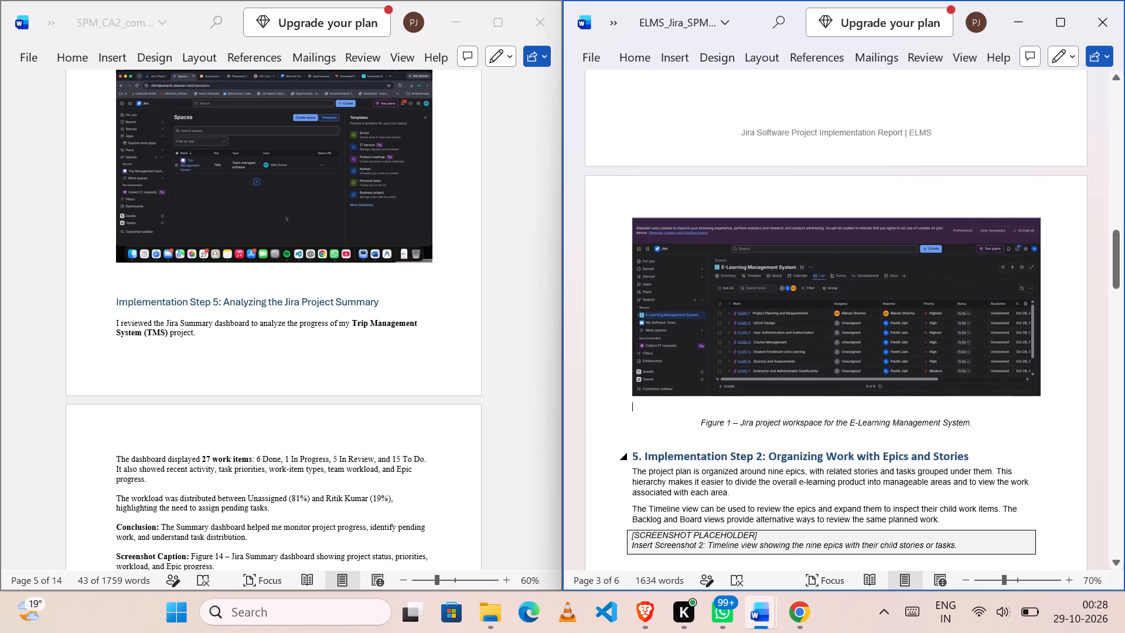
{"action": "scroll", "coordinate": [848, 447], "scroll_direction": "down", "scroll_amount": 2}
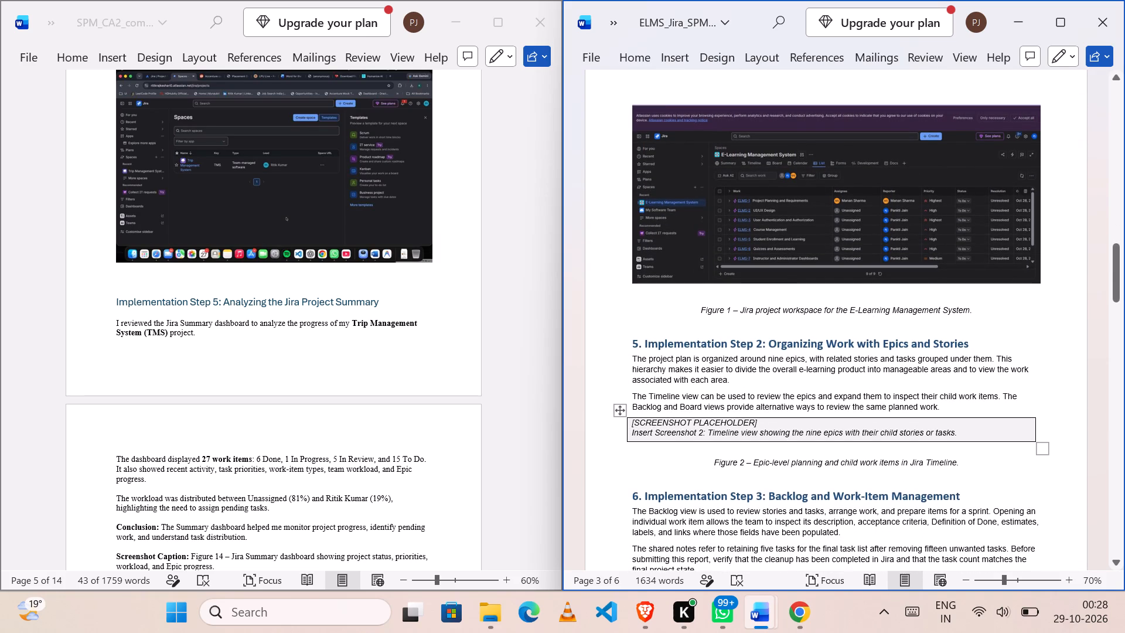
{"action": "scroll", "coordinate": [880, 354], "scroll_direction": "down", "scroll_amount": 1}
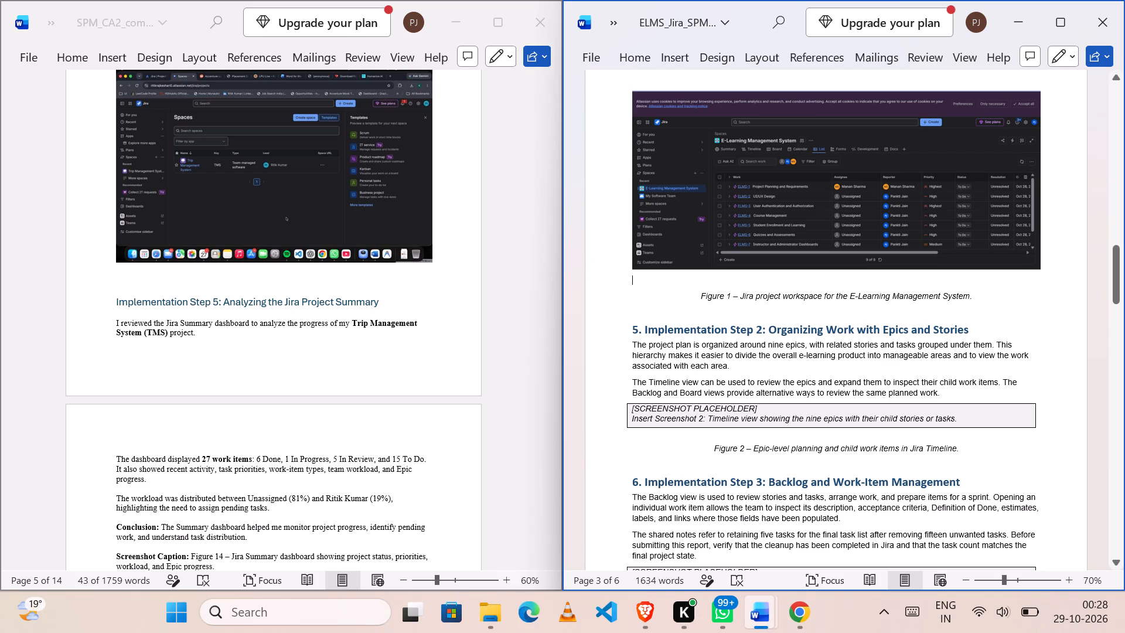
{"action": "scroll", "coordinate": [256, 254], "scroll_direction": "up", "scroll_amount": 3}
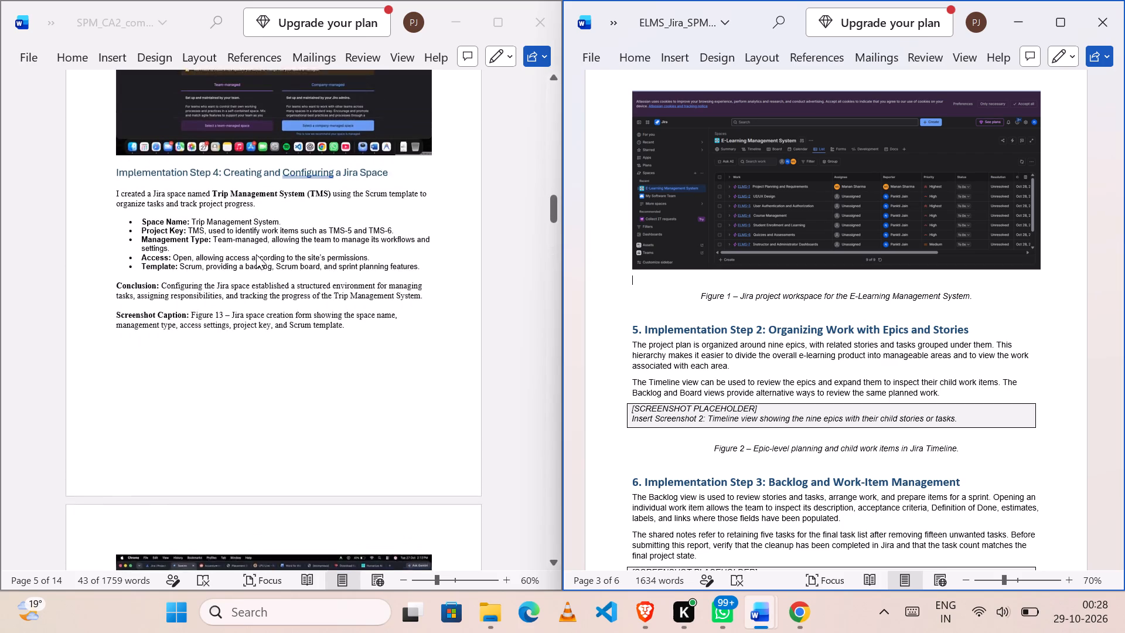
{"action": "scroll", "coordinate": [256, 254], "scroll_direction": "up", "scroll_amount": 6}
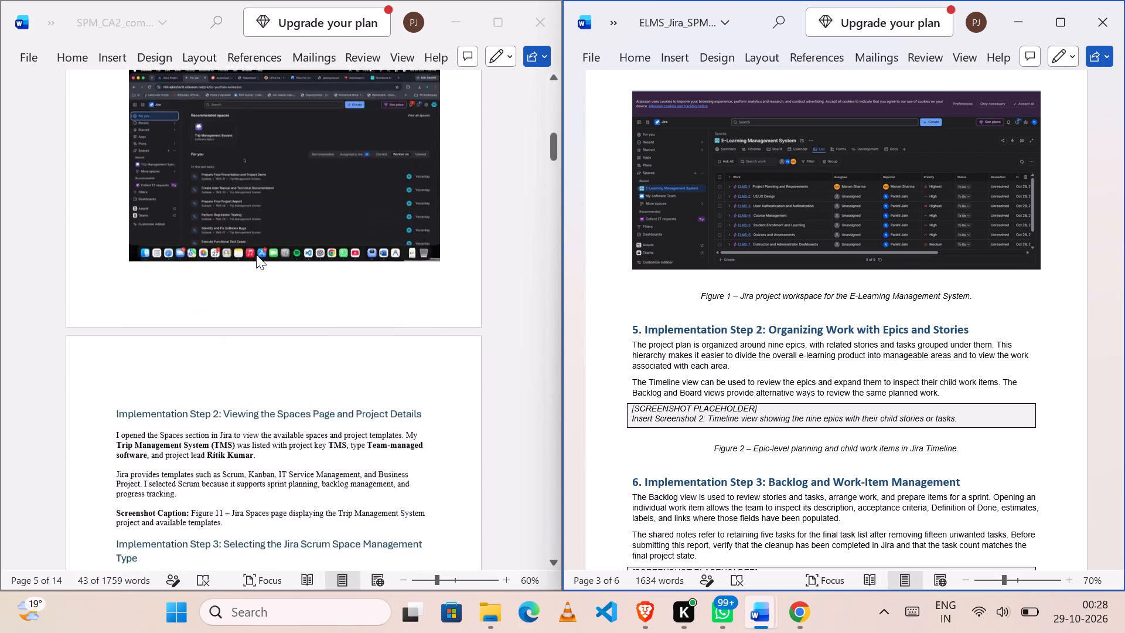
{"action": "scroll", "coordinate": [256, 254], "scroll_direction": "up", "scroll_amount": 4}
{"action": "scroll", "coordinate": [256, 254], "scroll_direction": "down", "scroll_amount": 1}
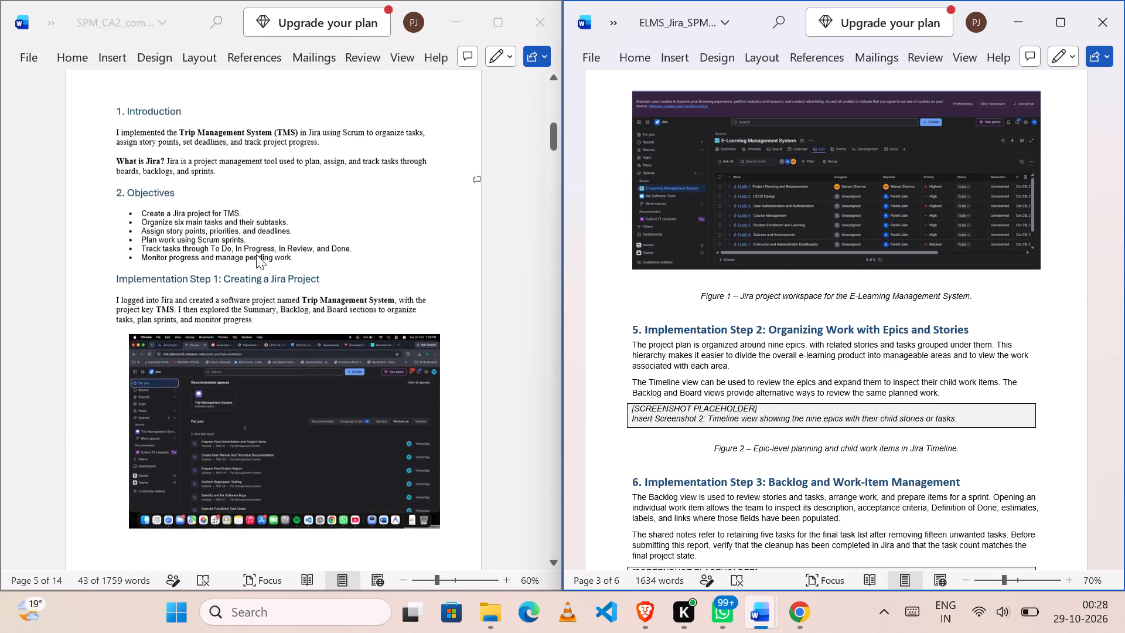
{"action": "scroll", "coordinate": [256, 254], "scroll_direction": "down", "scroll_amount": 3}
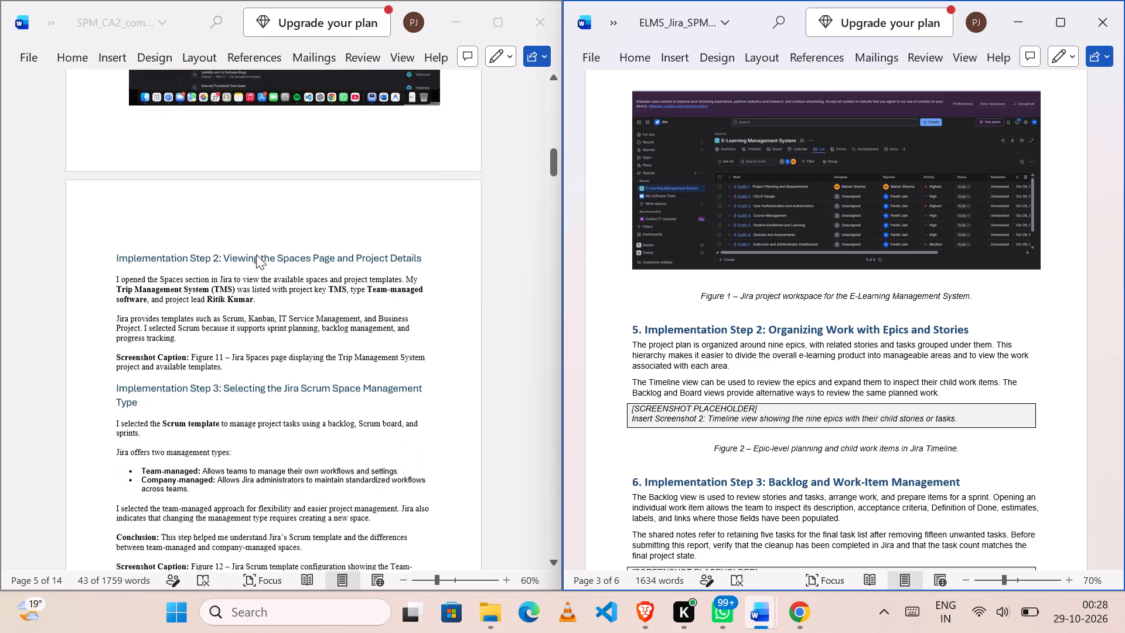
{"action": "scroll", "coordinate": [256, 254], "scroll_direction": "down", "scroll_amount": 1}
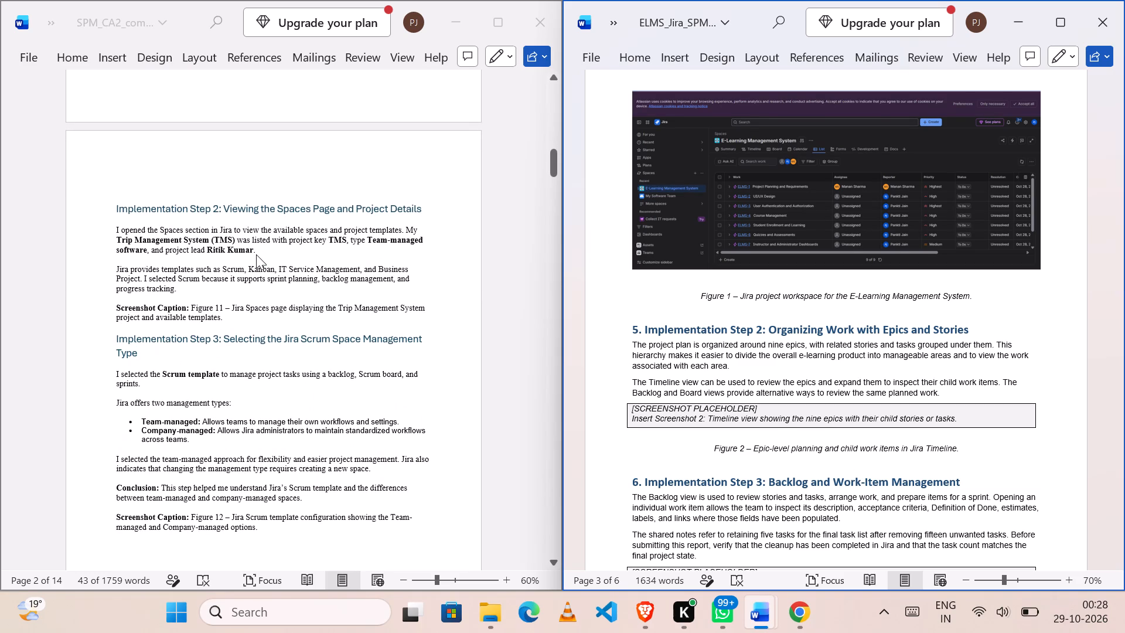
{"action": "scroll", "coordinate": [256, 254], "scroll_direction": "down", "scroll_amount": 1}
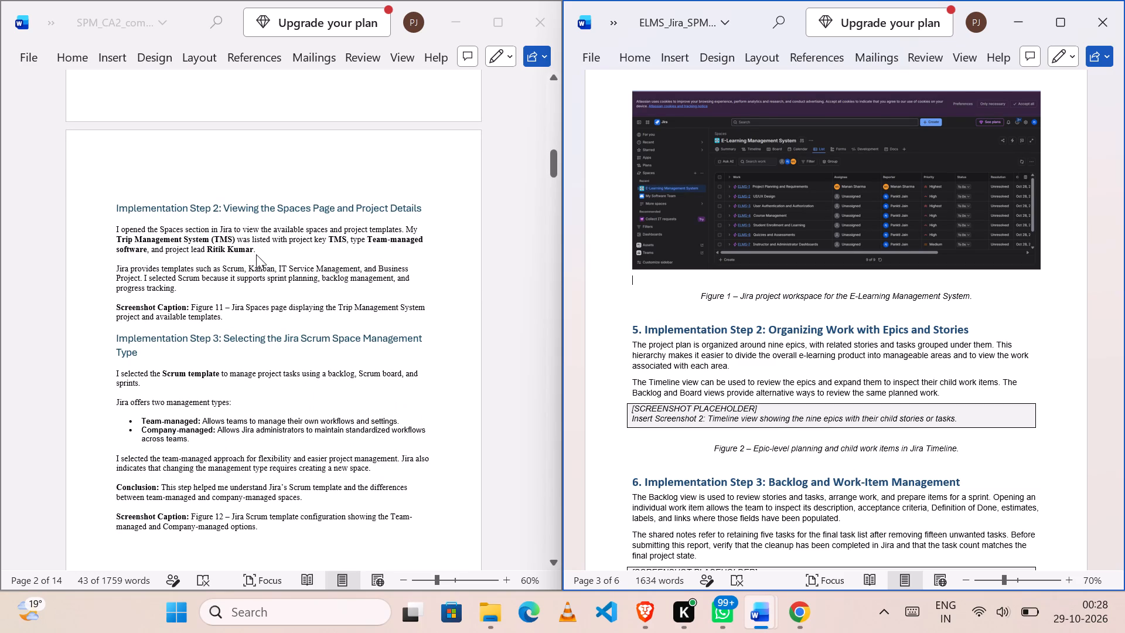
{"action": "scroll", "coordinate": [256, 254], "scroll_direction": "down", "scroll_amount": 2}
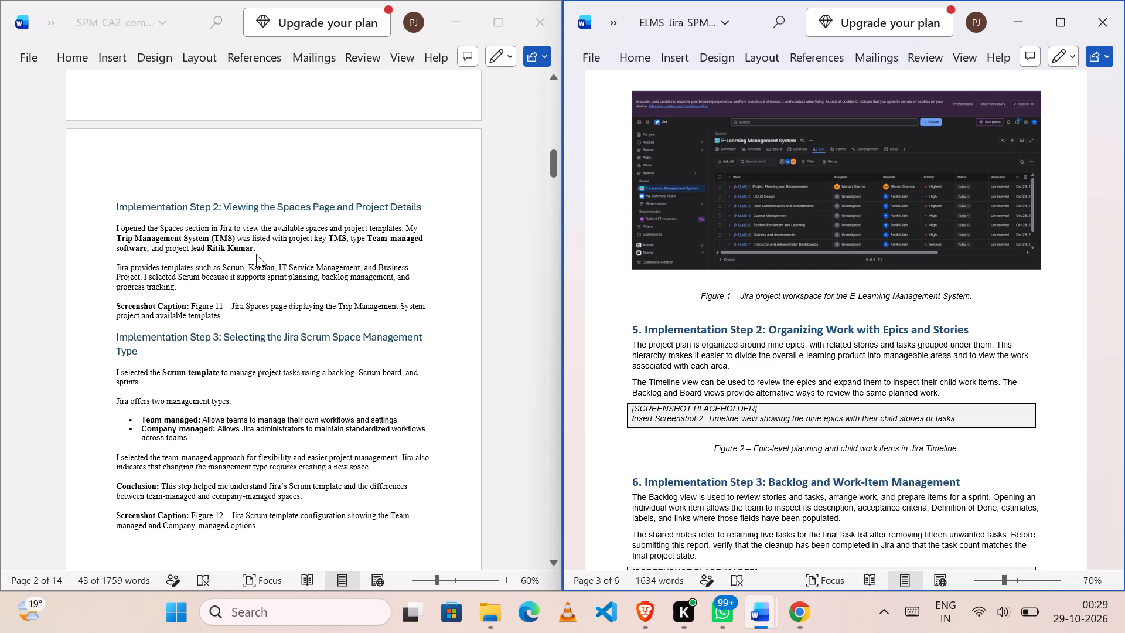
{"action": "scroll", "coordinate": [256, 254], "scroll_direction": "up", "scroll_amount": 1}
{"action": "scroll", "coordinate": [256, 254], "scroll_direction": "down", "scroll_amount": 1}
{"action": "left_click_drag", "start_coordinate": [446, 292], "coordinate": [602, 233]}
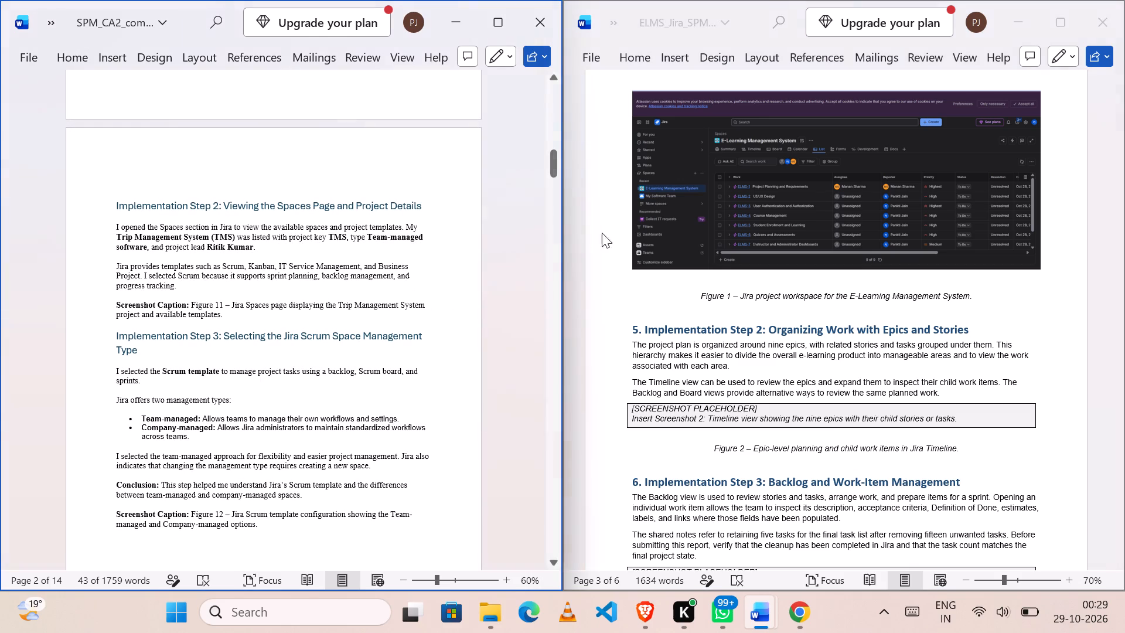
{"action": "left_click_drag", "start_coordinate": [602, 233], "coordinate": [651, 210]}
{"action": "scroll", "coordinate": [428, 210], "scroll_direction": "down", "scroll_amount": 1}
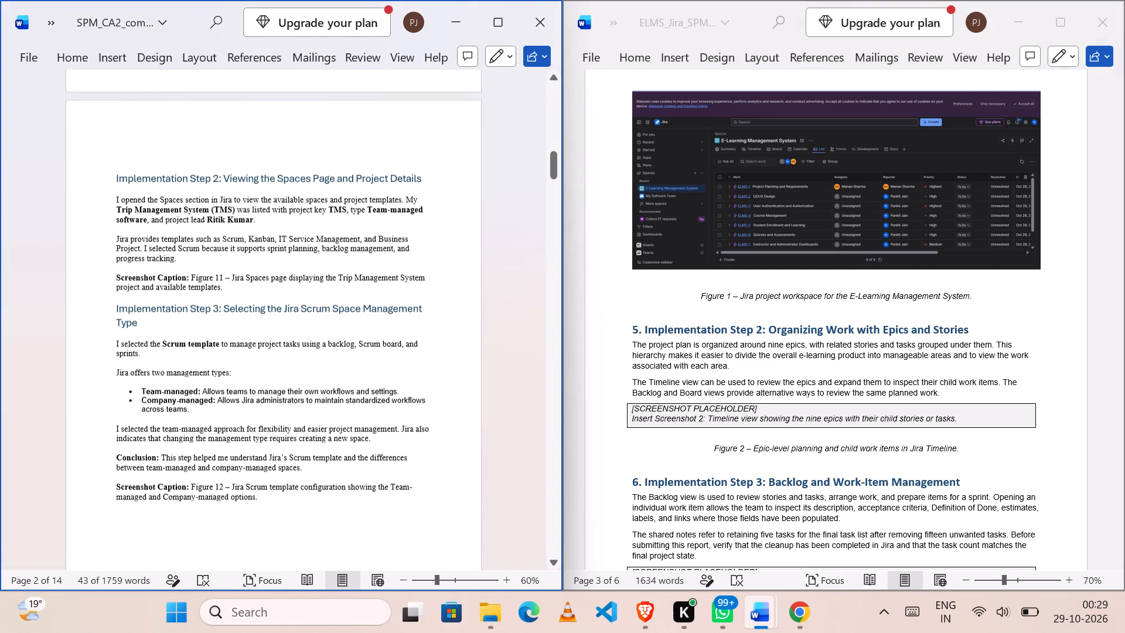
{"action": "scroll", "coordinate": [428, 210], "scroll_direction": "down", "scroll_amount": 1}
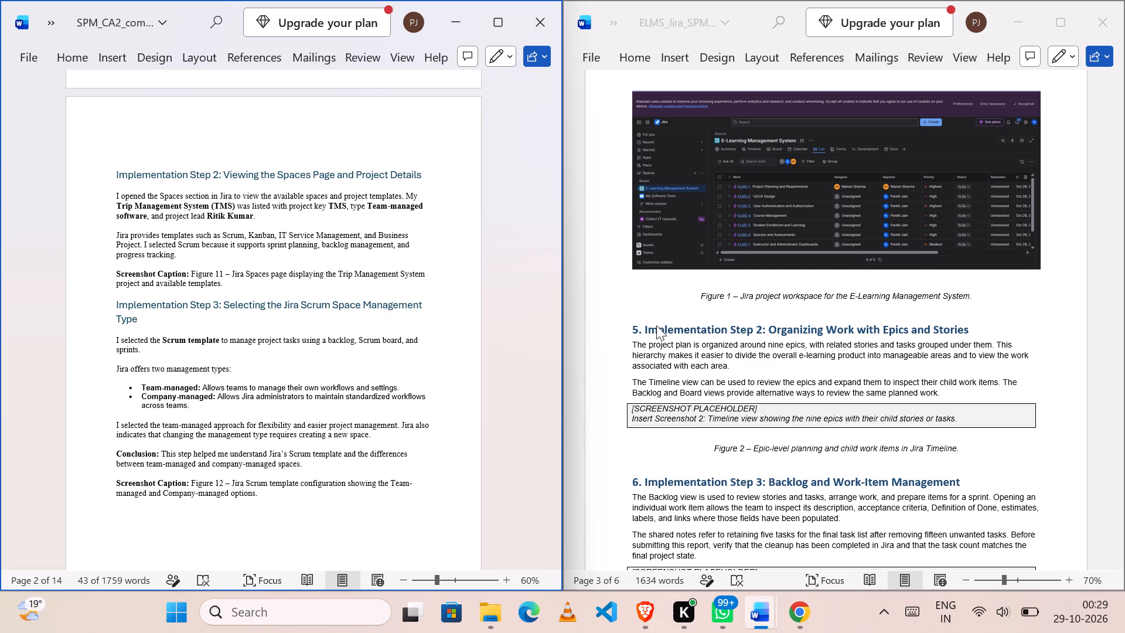
{"action": "left_click", "coordinate": [640, 326]}
{"action": "left_click", "coordinate": [640, 326]}
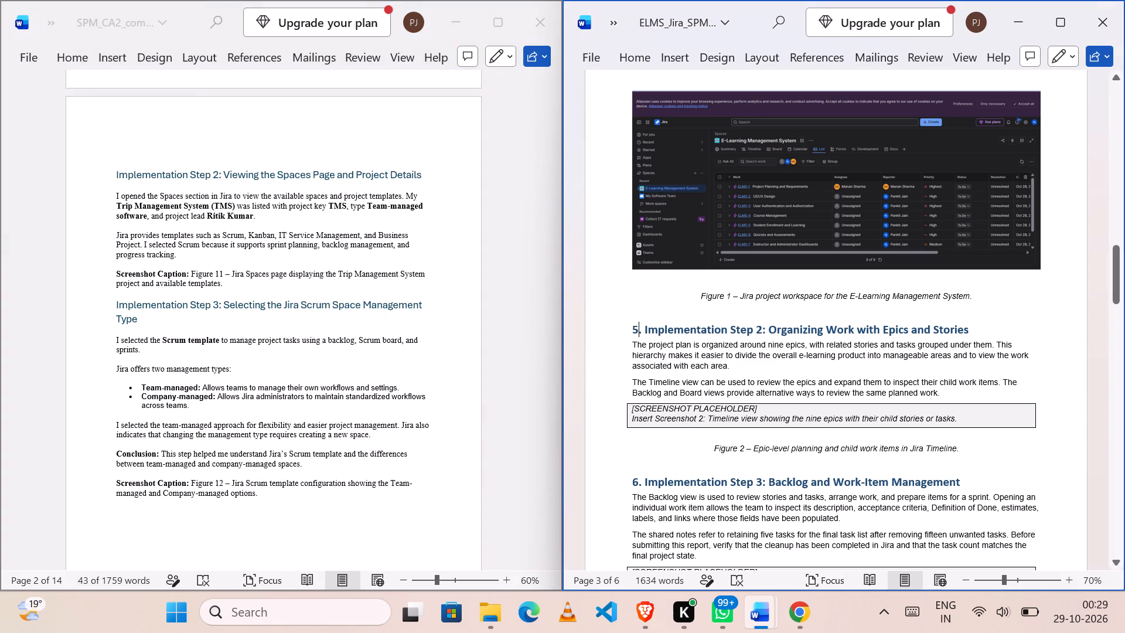
{"action": "scroll", "coordinate": [357, 304], "scroll_direction": "down", "scroll_amount": 1}
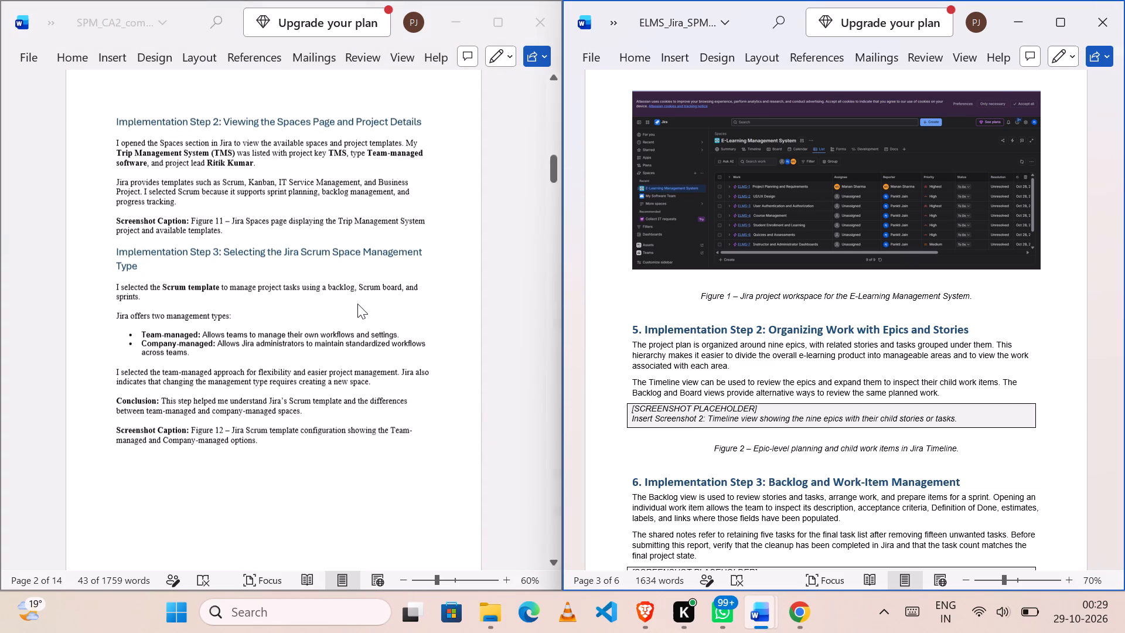
{"action": "scroll", "coordinate": [357, 304], "scroll_direction": "down", "scroll_amount": 2}
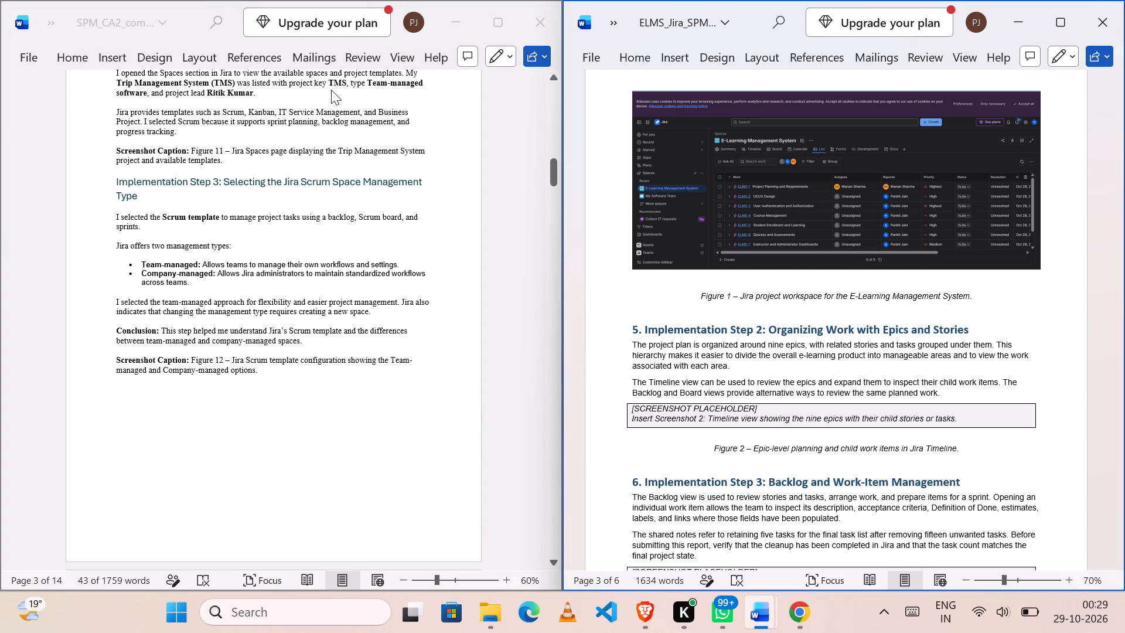
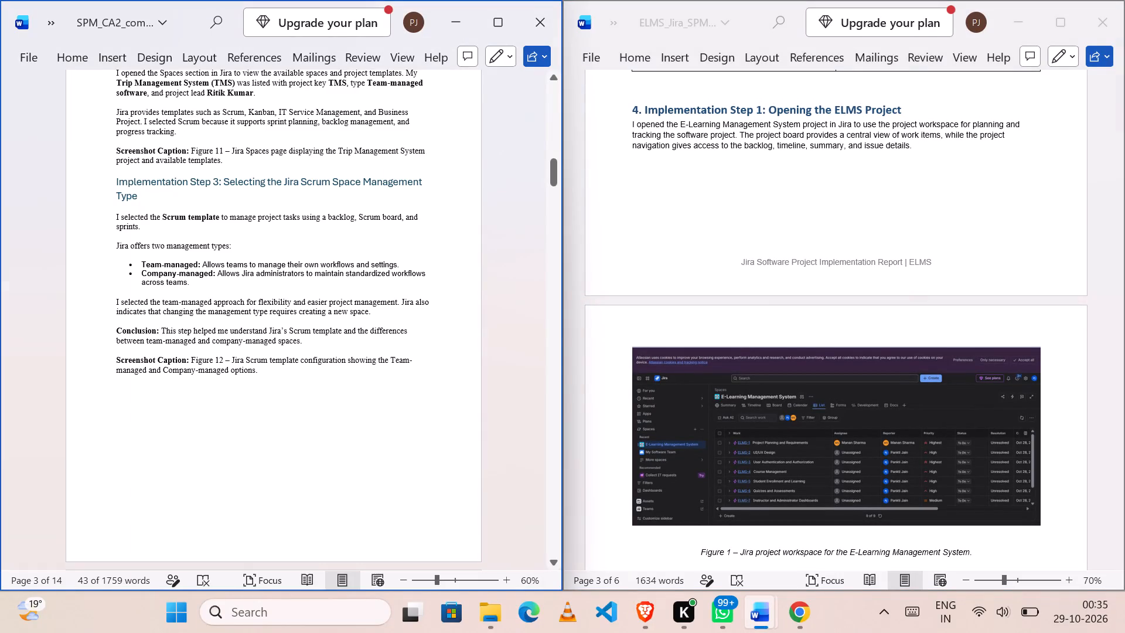
Compare Implementation Steps 2 and 3 in the SPM_CA2_compressed reference with the ELMS report's sections on epics, stories and backlog management.
{"action": "scroll", "coordinate": [433, 203], "scroll_direction": "up", "scroll_amount": 3}
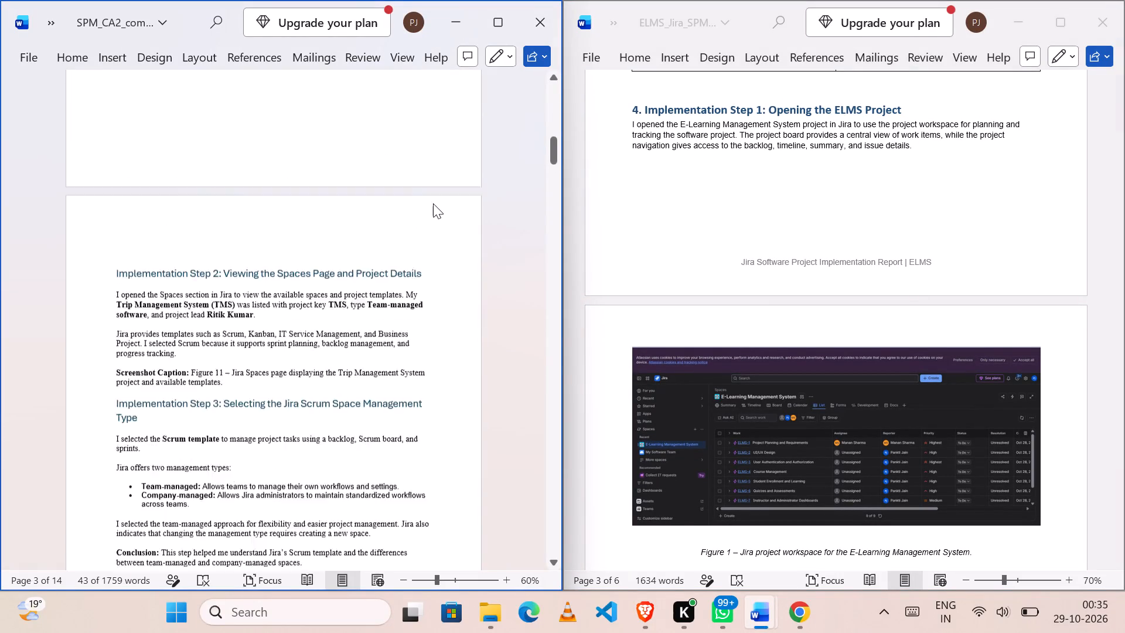
{"action": "scroll", "coordinate": [433, 203], "scroll_direction": "down", "scroll_amount": 2}
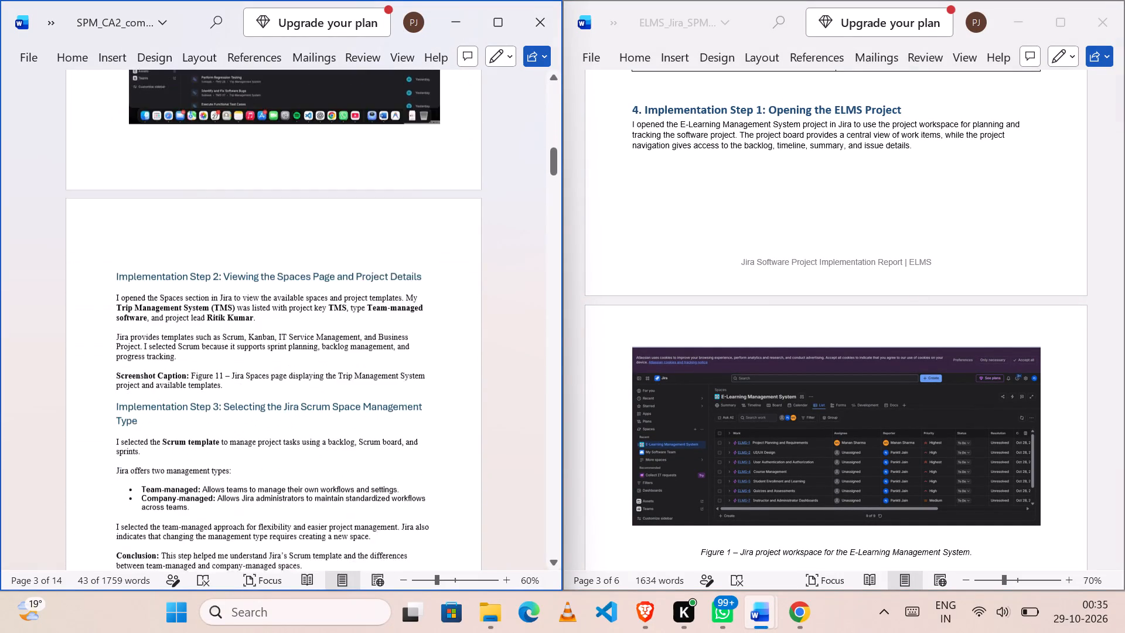
{"action": "scroll", "coordinate": [433, 203], "scroll_direction": "down", "scroll_amount": 2}
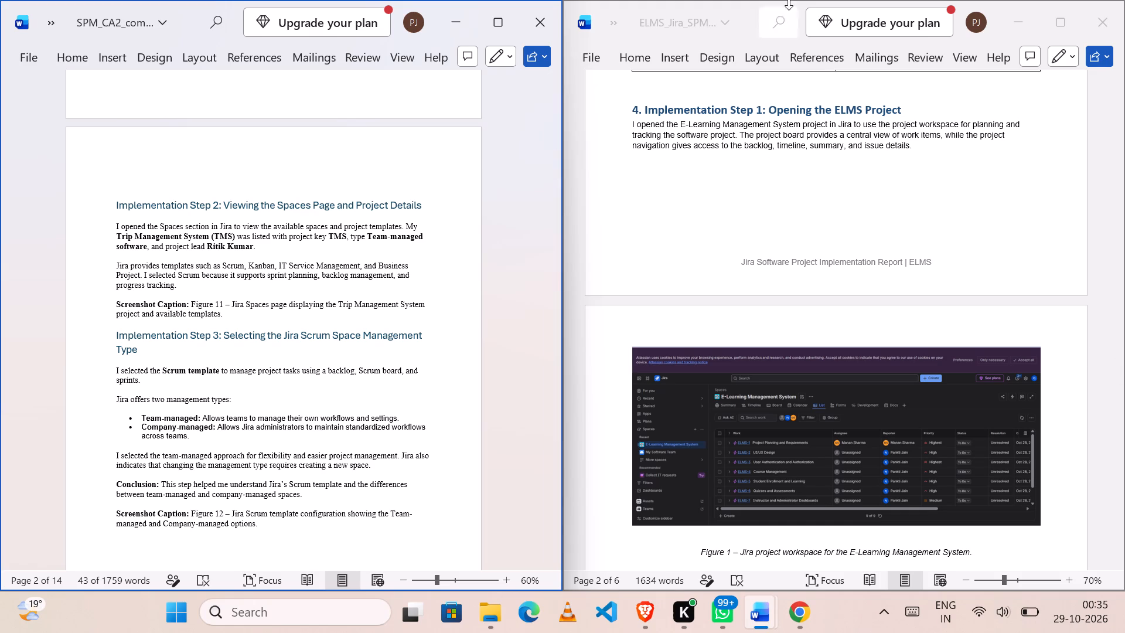
{"action": "scroll", "coordinate": [783, 234], "scroll_direction": "down", "scroll_amount": 5}
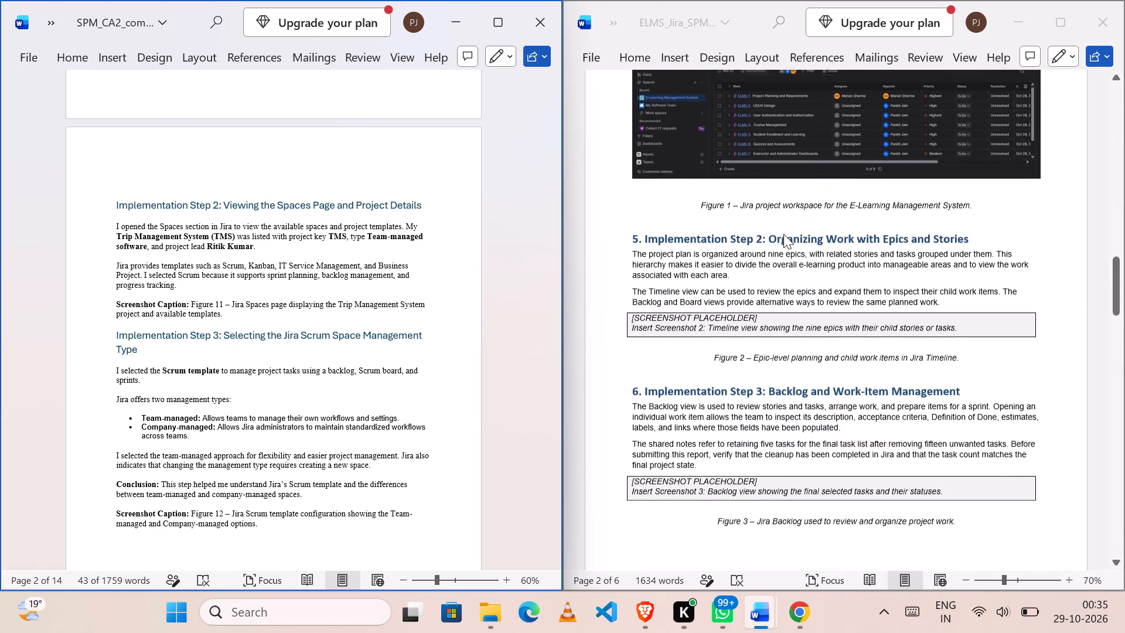
{"action": "scroll", "coordinate": [783, 234], "scroll_direction": "down", "scroll_amount": 1}
{"action": "scroll", "coordinate": [285, 358], "scroll_direction": "down", "scroll_amount": 1}
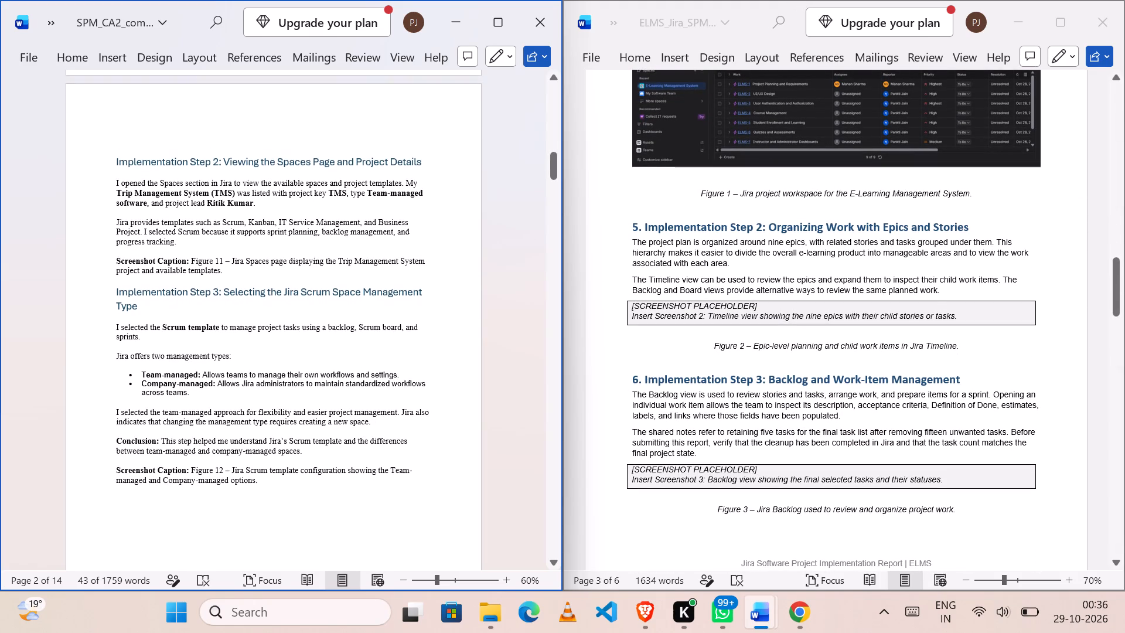
{"action": "scroll", "coordinate": [285, 358], "scroll_direction": "down", "scroll_amount": 1}
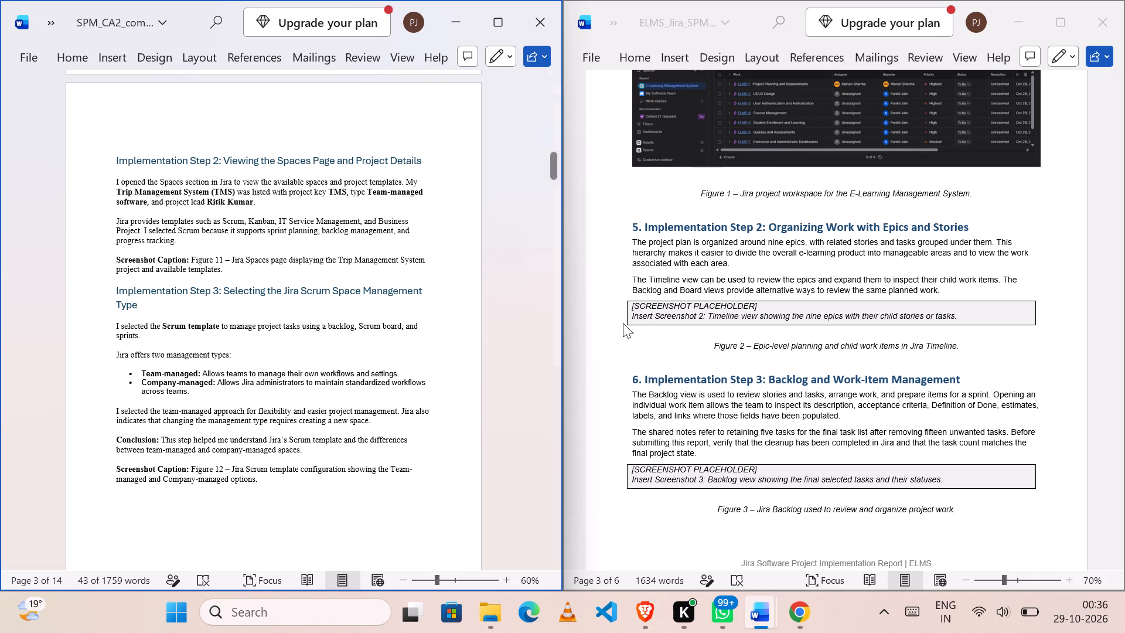
Select the word "e-learning" in the first paragraph of the ELMS report's Implementation Step 2 section.
{"action": "left_click", "coordinate": [833, 253]}
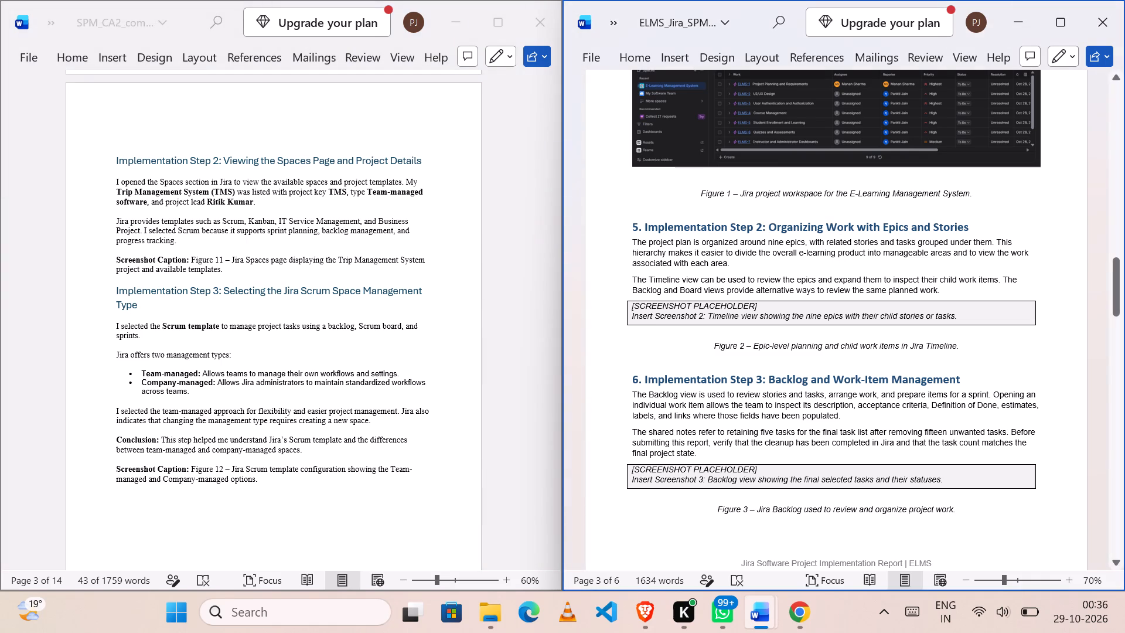
{"action": "left_click", "coordinate": [833, 253]}
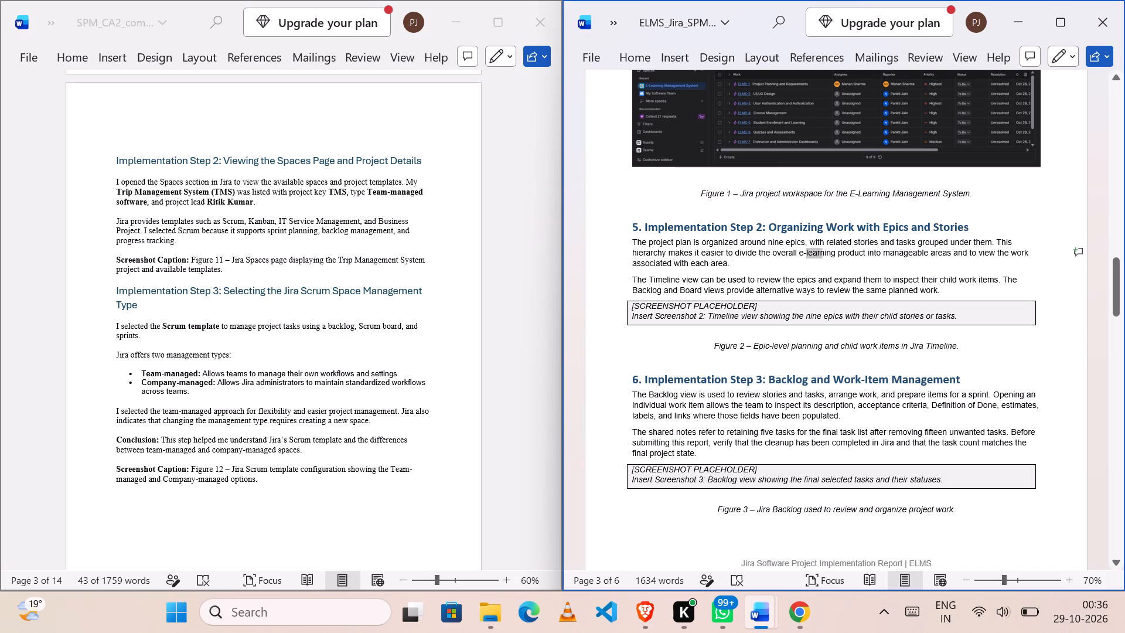
{"action": "left_click", "coordinate": [834, 253]}
{"action": "left_click_drag", "start_coordinate": [834, 253], "coordinate": [797, 260]}
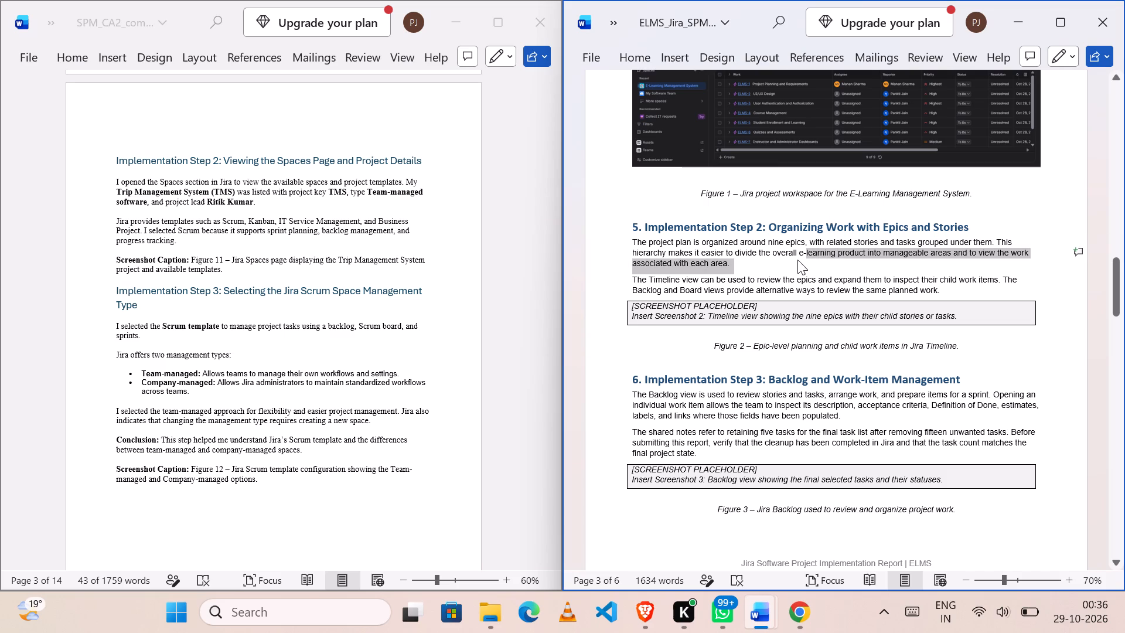
{"action": "left_click_drag", "start_coordinate": [797, 260], "coordinate": [800, 254]}
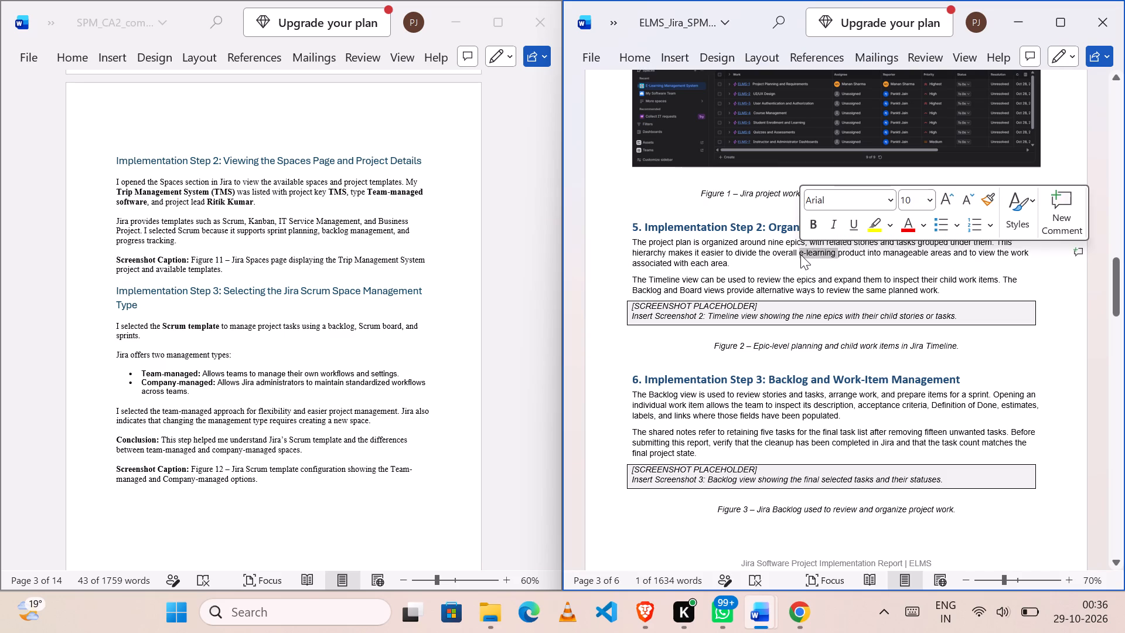
Make the selected word "e-learning" bold in the first paragraph of the ELMS report's Implementation Step 2 section.
{"action": "left_click", "coordinate": [805, 226]}
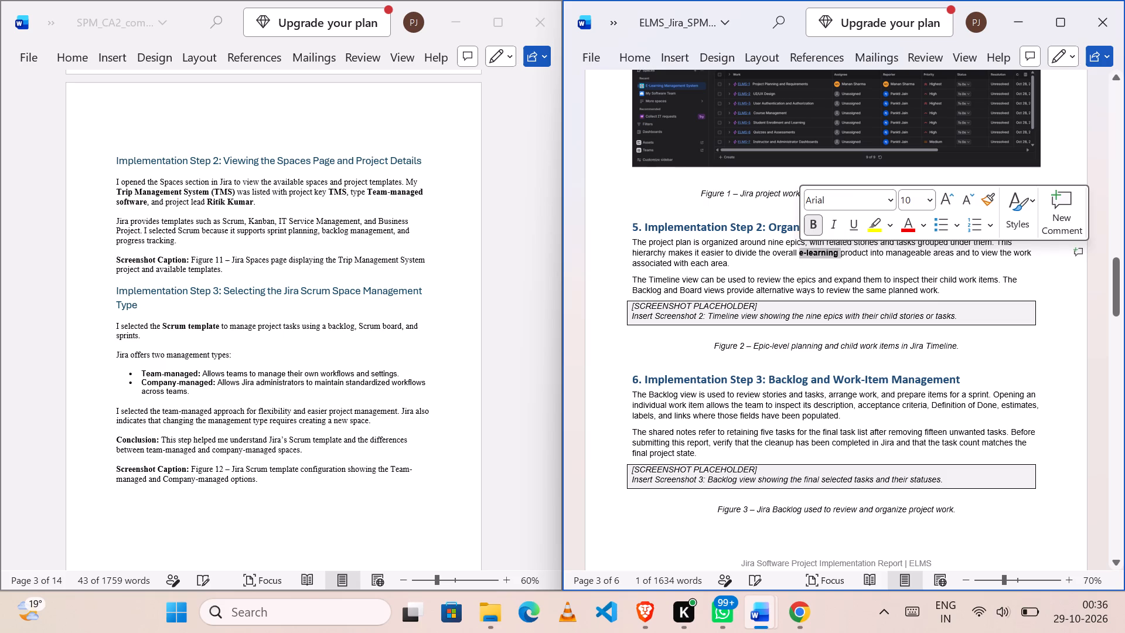
{"action": "left_click", "coordinate": [819, 263]}
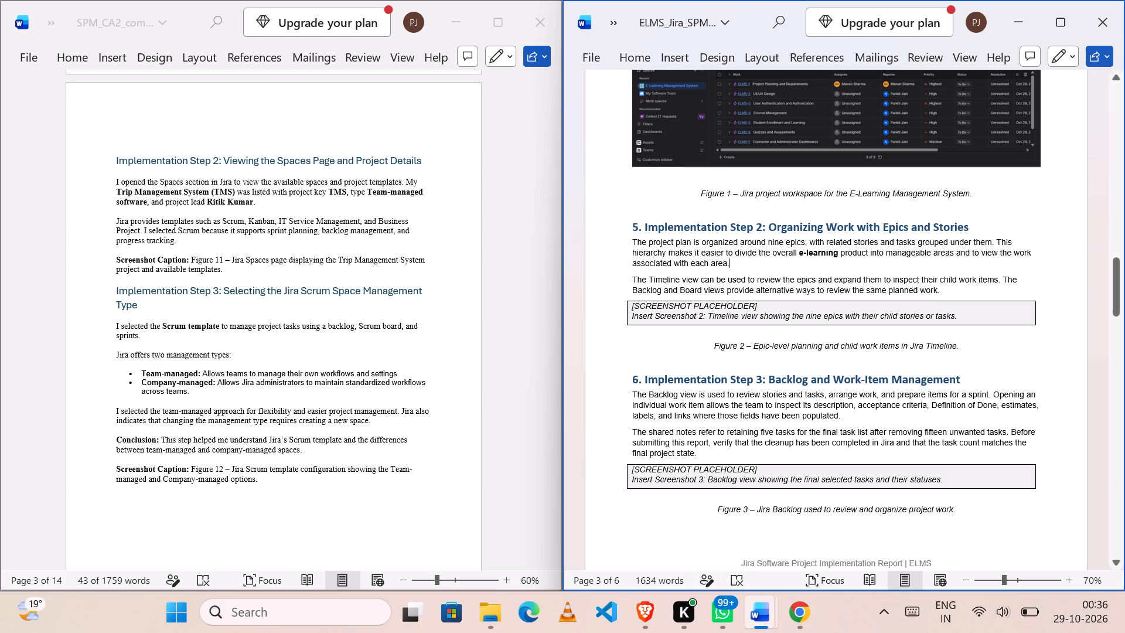
Place the text cursor at the end of the Timeline view paragraph, just before the Screenshot 2 placeholder.
{"action": "scroll", "coordinate": [853, 247], "scroll_direction": "down", "scroll_amount": 2}
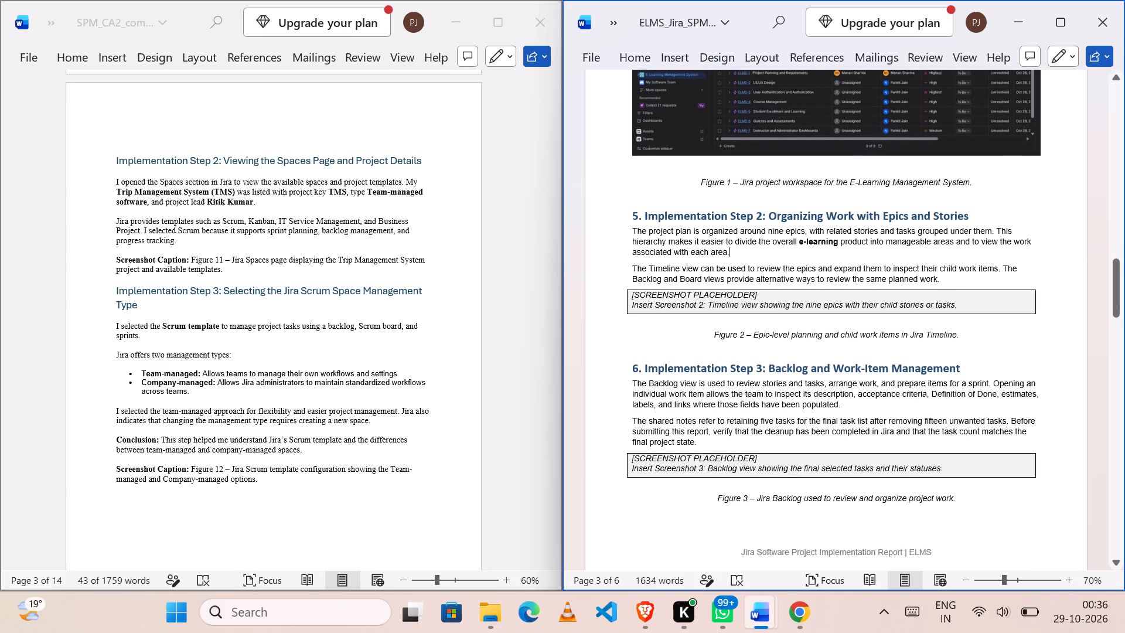
{"action": "scroll", "coordinate": [853, 247], "scroll_direction": "down", "scroll_amount": 2}
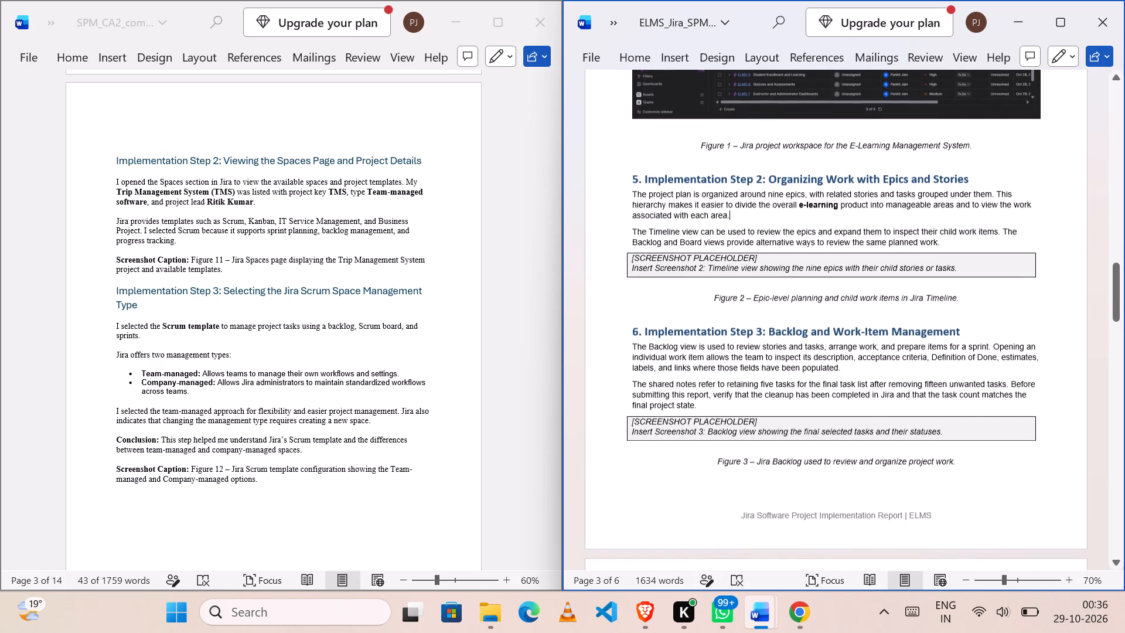
{"action": "left_click", "coordinate": [957, 249]}
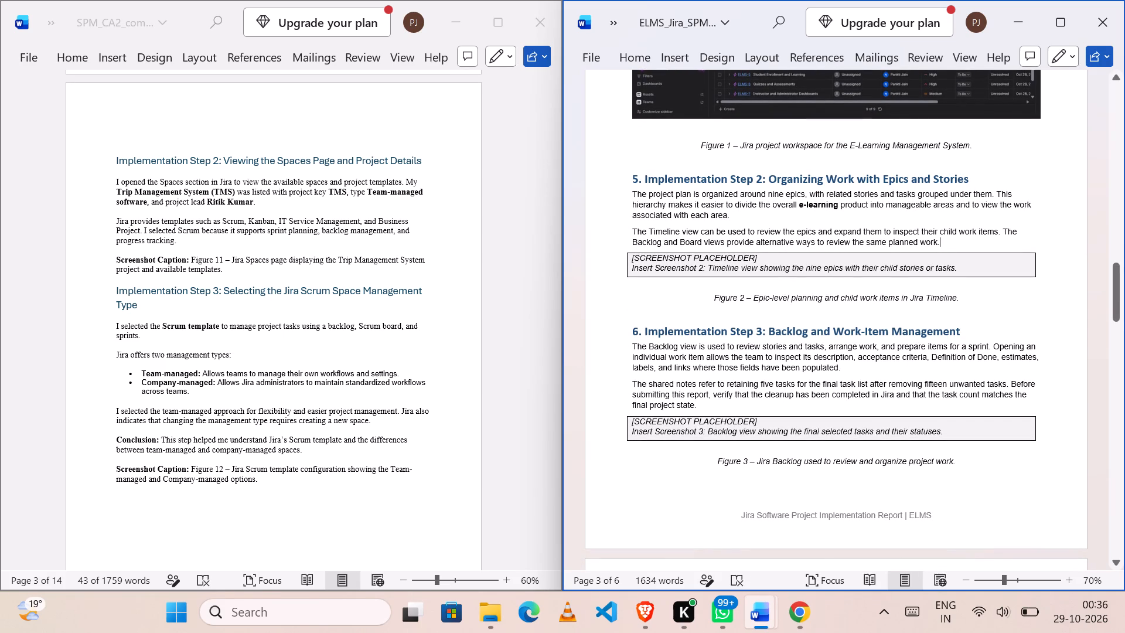
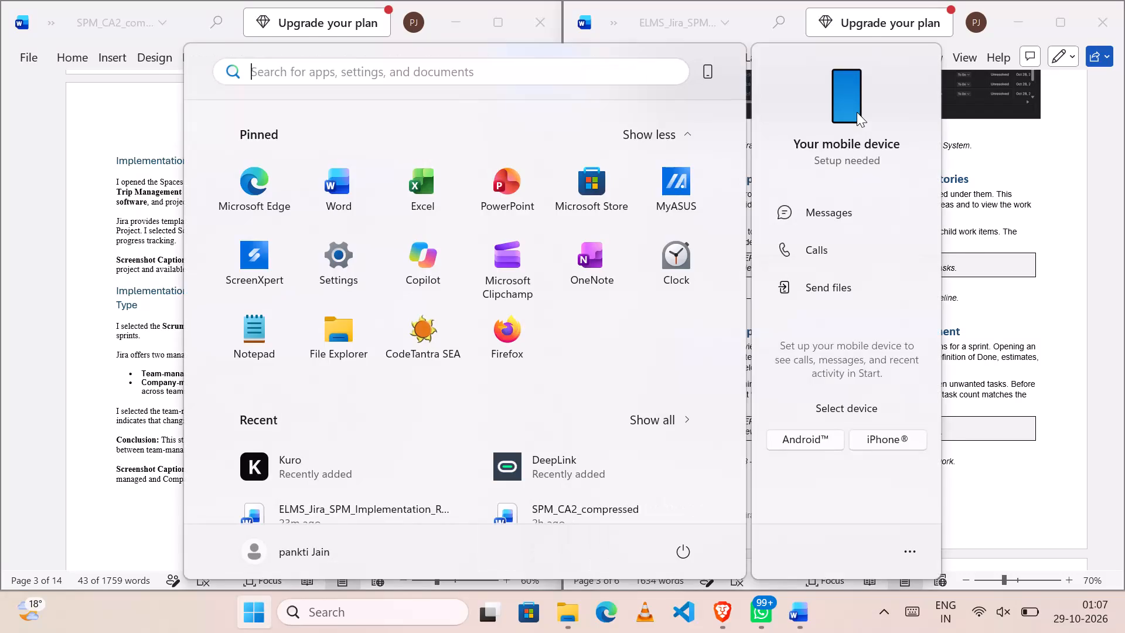
Find and launch the Kuro app.
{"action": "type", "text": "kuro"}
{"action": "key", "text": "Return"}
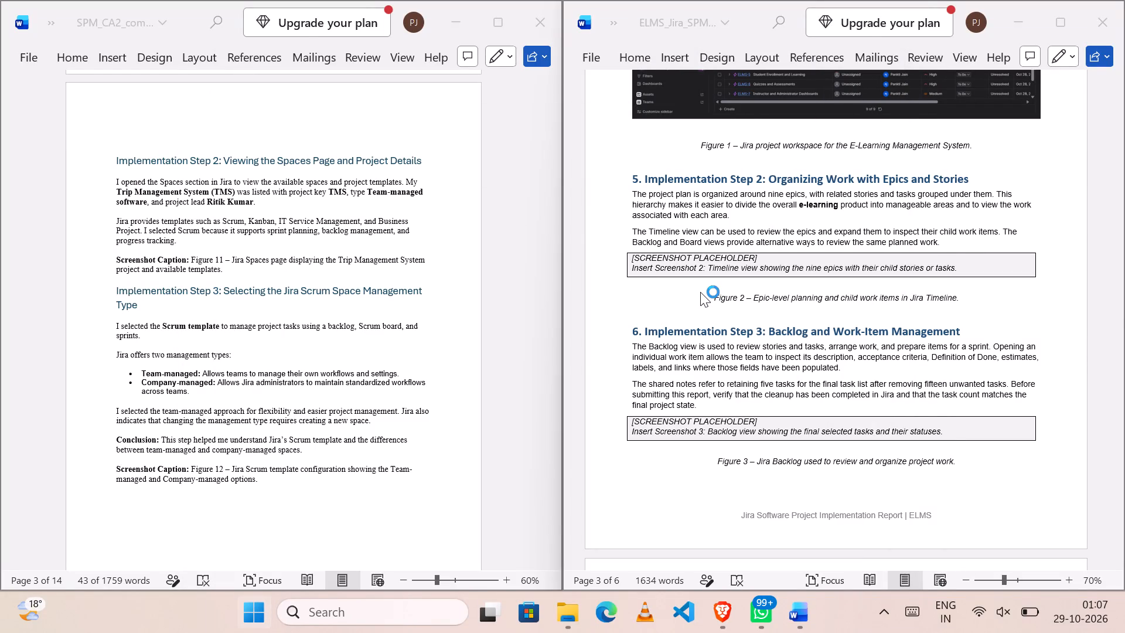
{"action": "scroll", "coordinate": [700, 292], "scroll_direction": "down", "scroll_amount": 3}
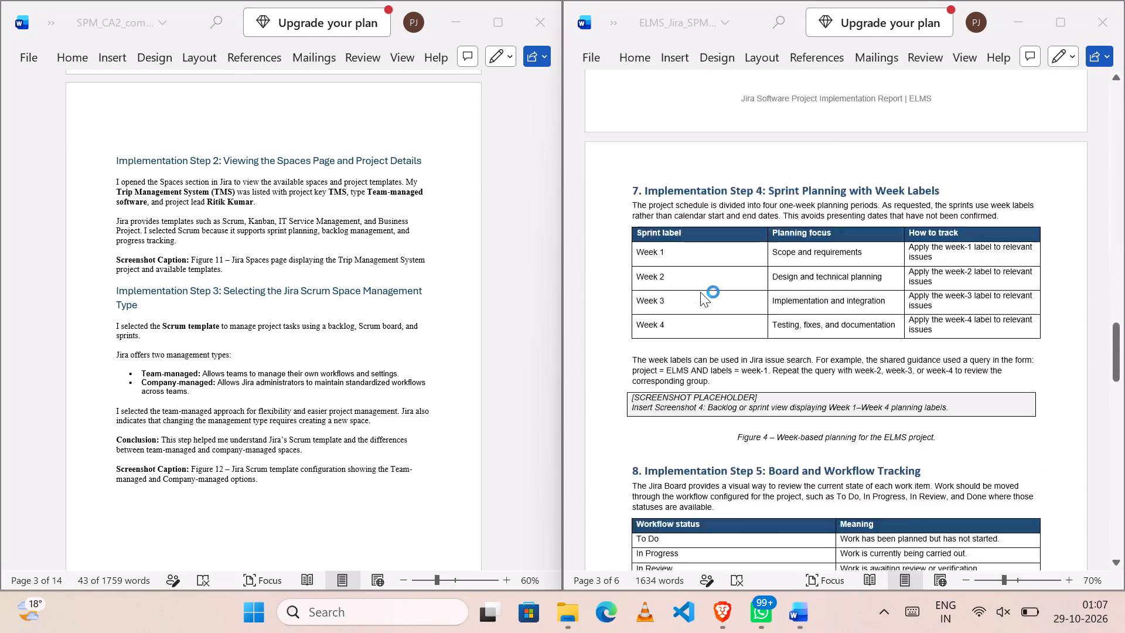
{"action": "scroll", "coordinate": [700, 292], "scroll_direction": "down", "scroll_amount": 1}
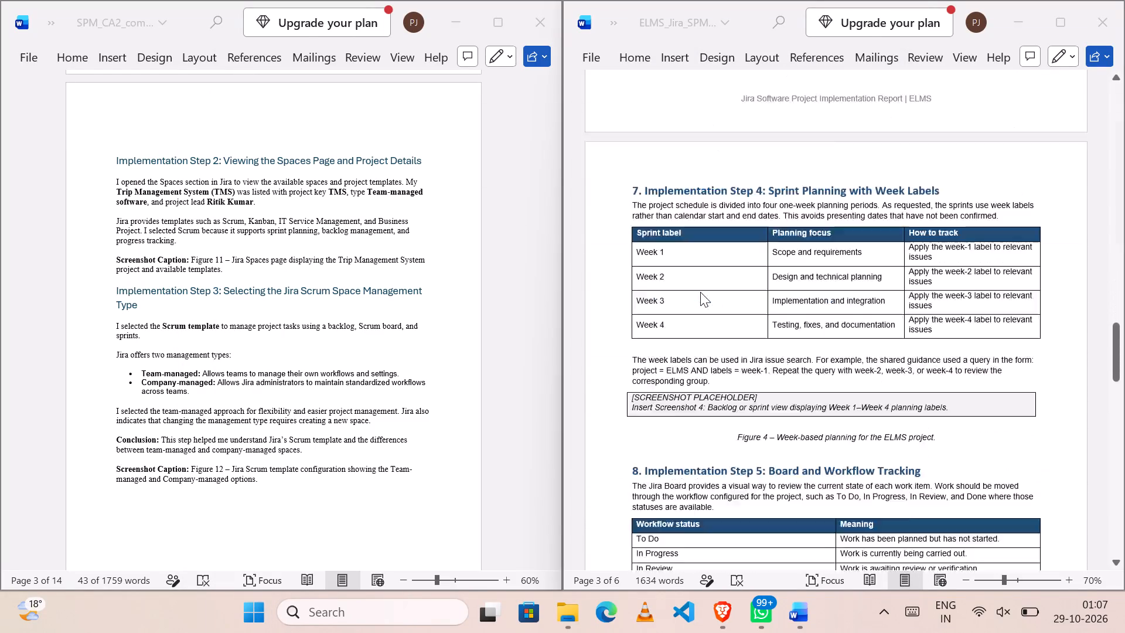
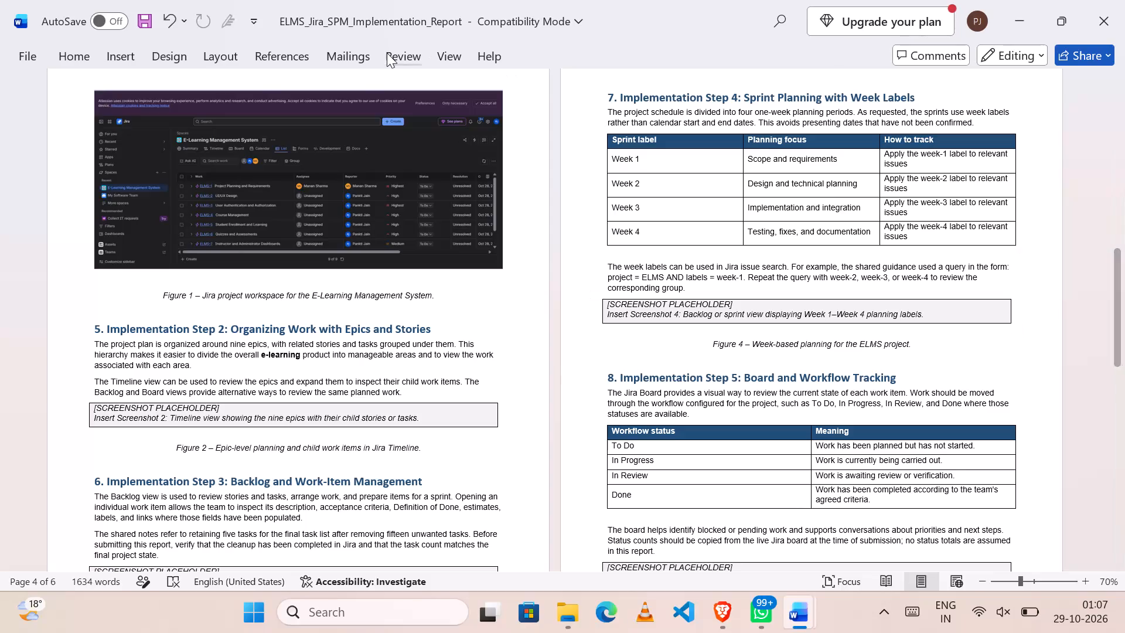
Save the ELMS Jira implementation report.
{"action": "scroll", "coordinate": [501, 270], "scroll_direction": "up", "scroll_amount": 4}
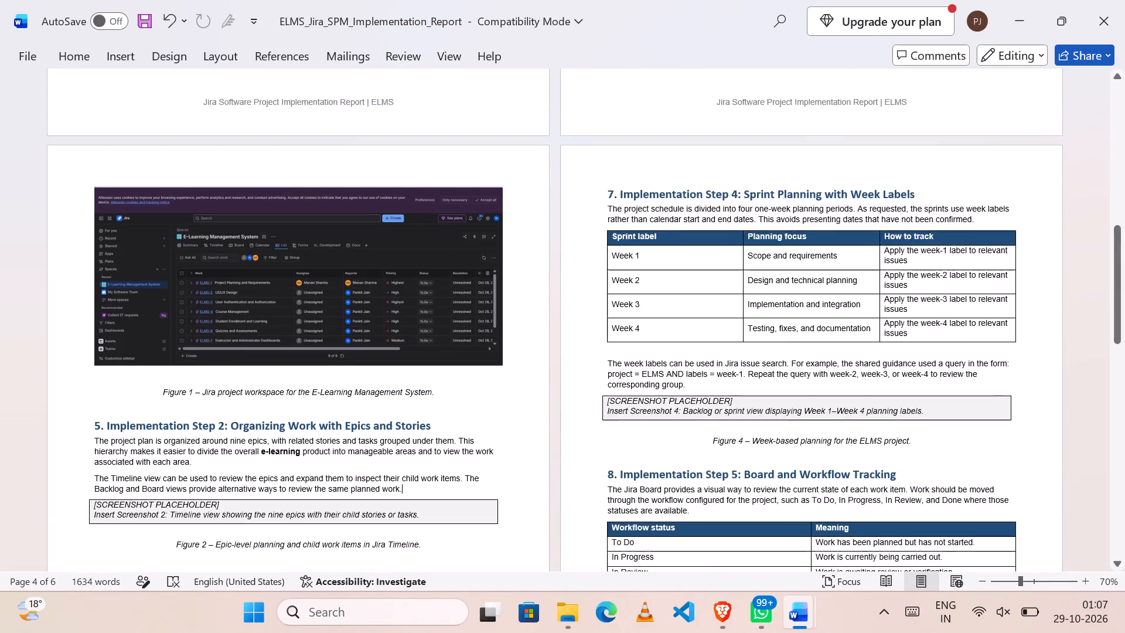
{"action": "scroll", "coordinate": [501, 270], "scroll_direction": "up", "scroll_amount": 4}
{"action": "scroll", "coordinate": [501, 270], "scroll_direction": "up", "scroll_amount": 1, "text": "ctrl"}
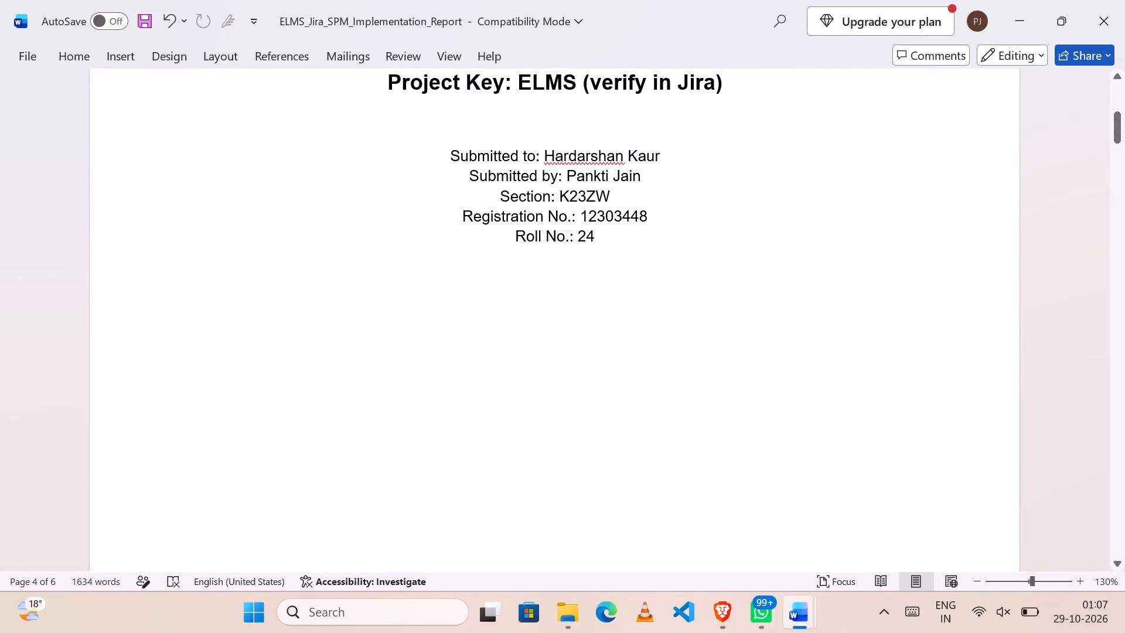
{"action": "scroll", "coordinate": [501, 270], "scroll_direction": "up", "scroll_amount": 5}
{"action": "key", "text": "ctrl+s"}
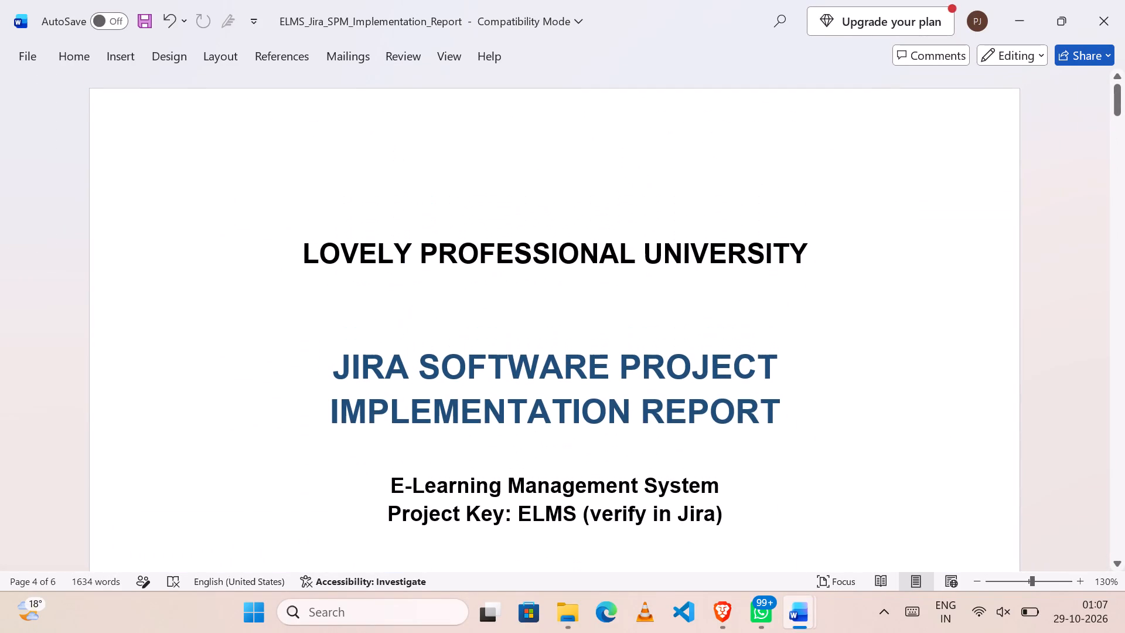
{"action": "key", "text": "ctrl+s"}
Look over the ELMS report from its cover page through the later implementation sections, and close the document.
{"action": "scroll", "coordinate": [585, 276], "scroll_direction": "down", "scroll_amount": 3}
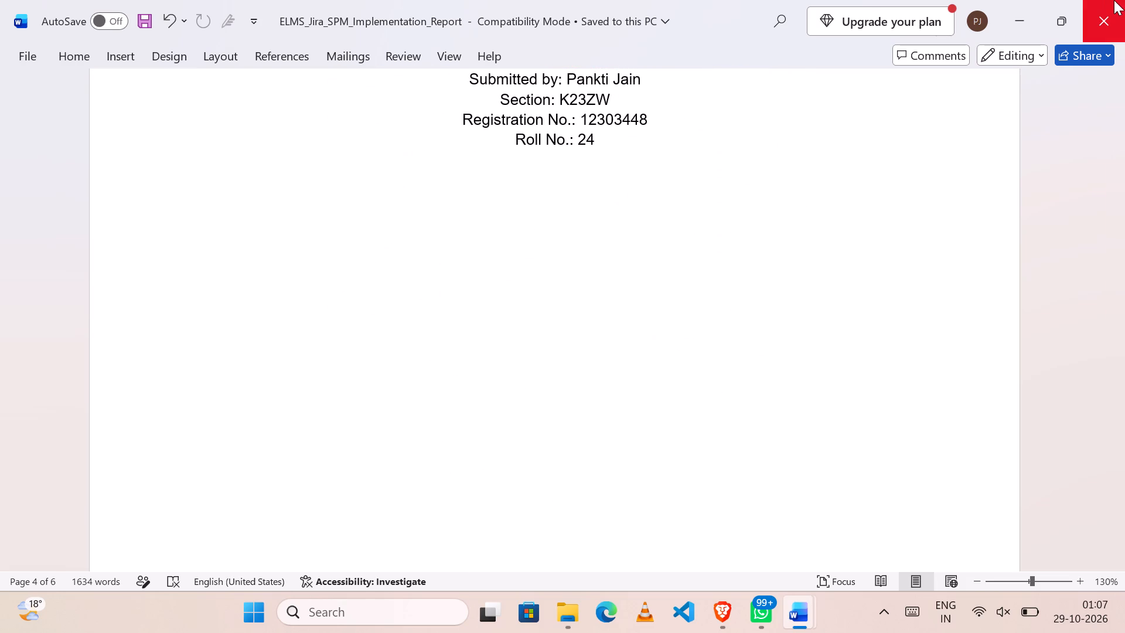
{"action": "scroll", "coordinate": [565, 332], "scroll_direction": "down", "scroll_amount": 5}
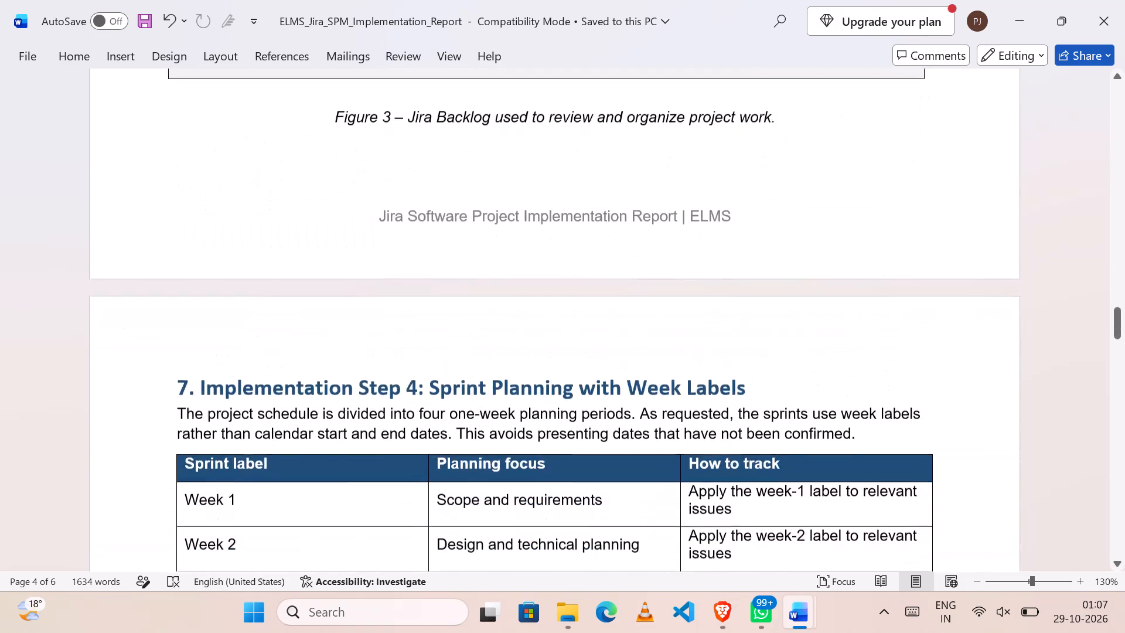
{"action": "scroll", "coordinate": [565, 332], "scroll_direction": "down", "scroll_amount": 7}
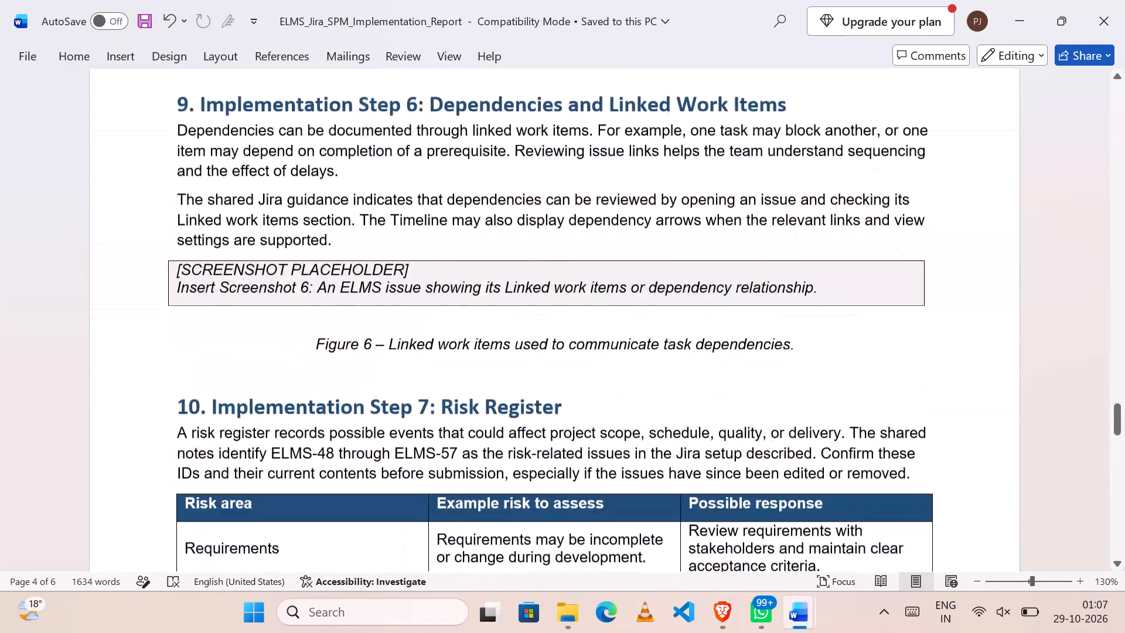
{"action": "scroll", "coordinate": [565, 332], "scroll_direction": "down", "scroll_amount": 2}
{"action": "left_click", "coordinate": [1124, 0]}
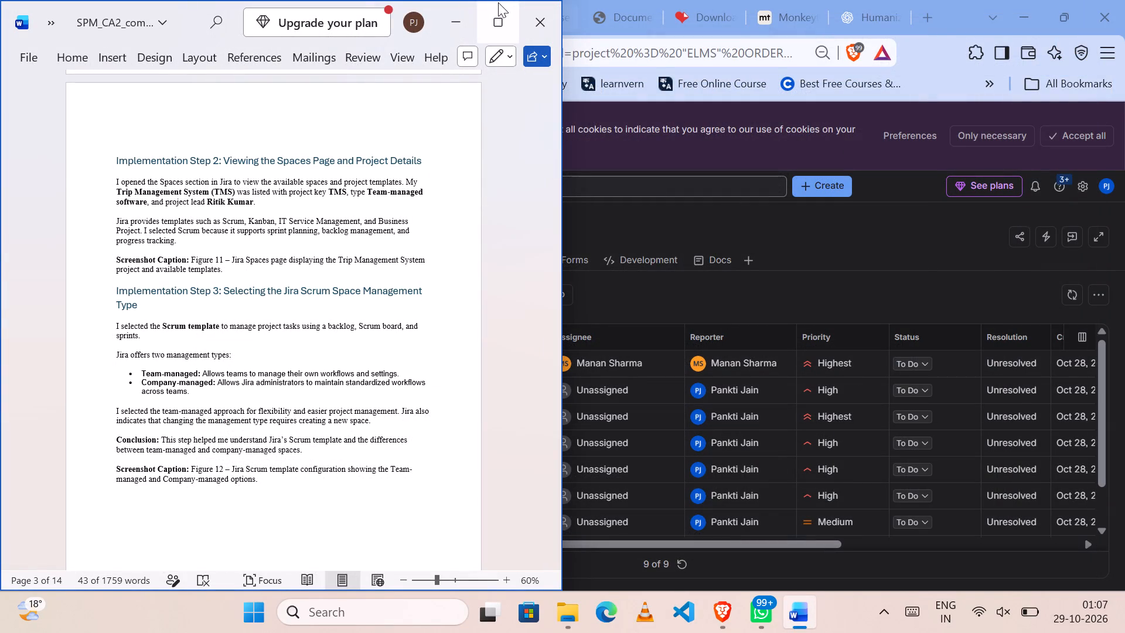
Close the SPM_CA2_compressed reference document without saving its changes.
{"action": "left_click", "coordinate": [498, 2]}
{"action": "left_click", "coordinate": [1124, 0]}
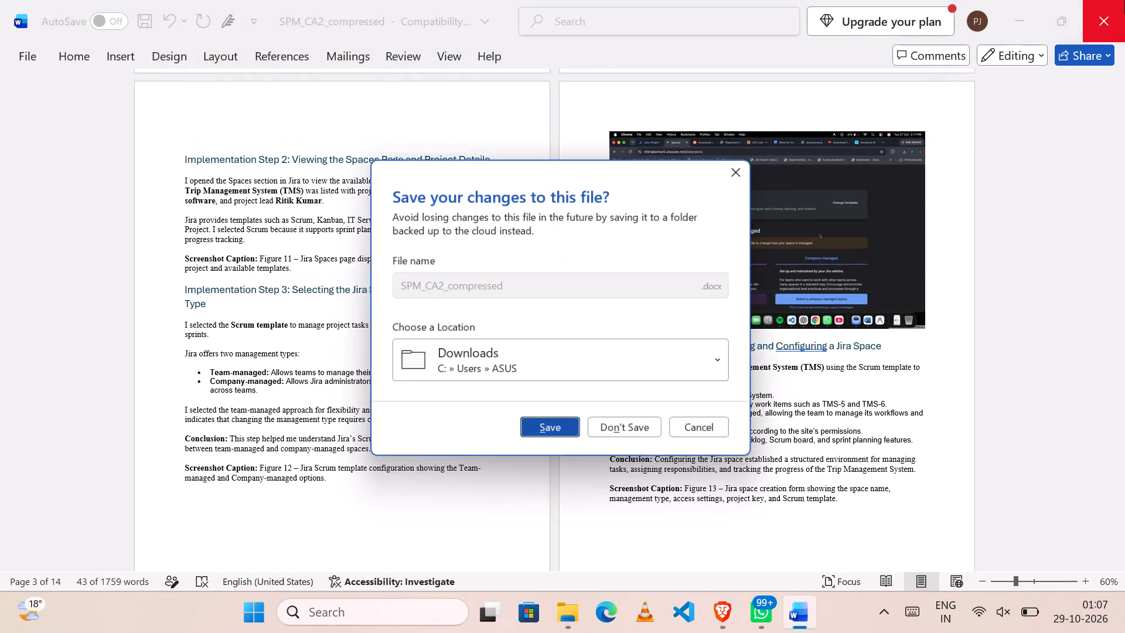
{"action": "left_click", "coordinate": [604, 429]}
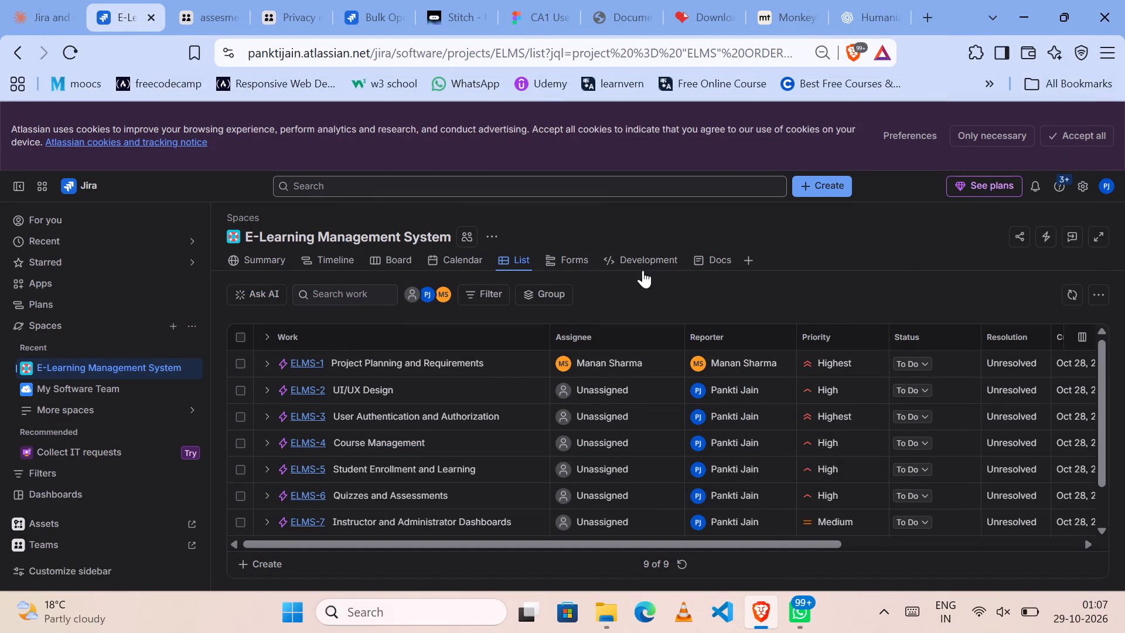
Close the browser window with the Jira project and the File Explorer window, leaving only the desktop.
{"action": "left_click", "coordinate": [1124, 0]}
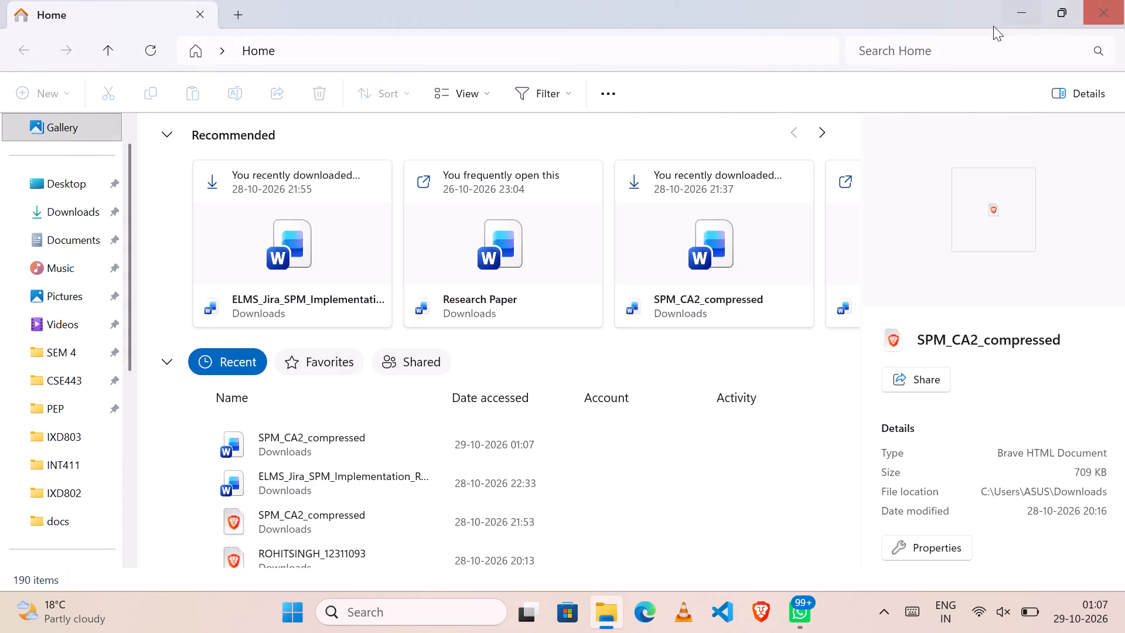
{"action": "left_click", "coordinate": [1124, 11]}
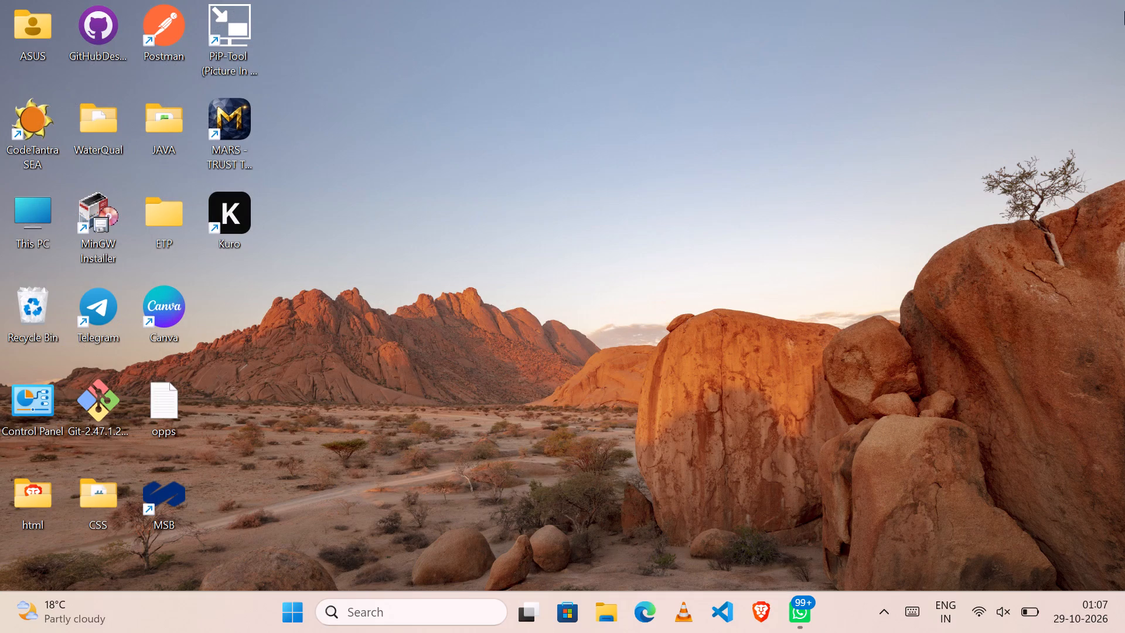